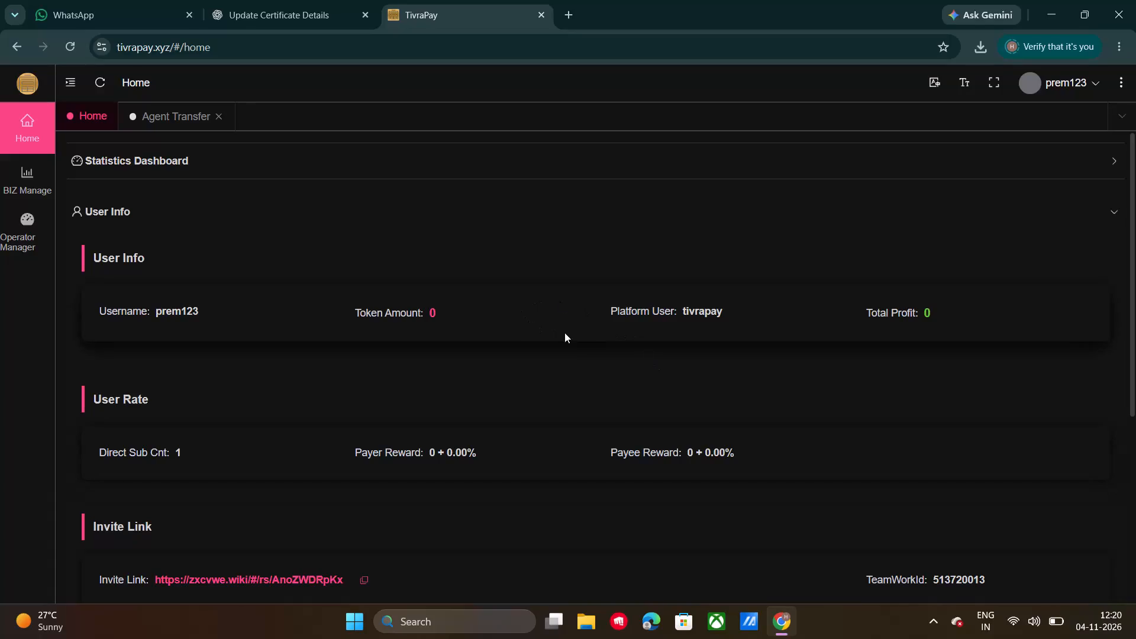
Review the user rate, invite link and direct subordinate info further down the Home page.
{"action": "scroll", "coordinate": [570, 336], "scroll_direction": "down", "scroll_amount": 3}
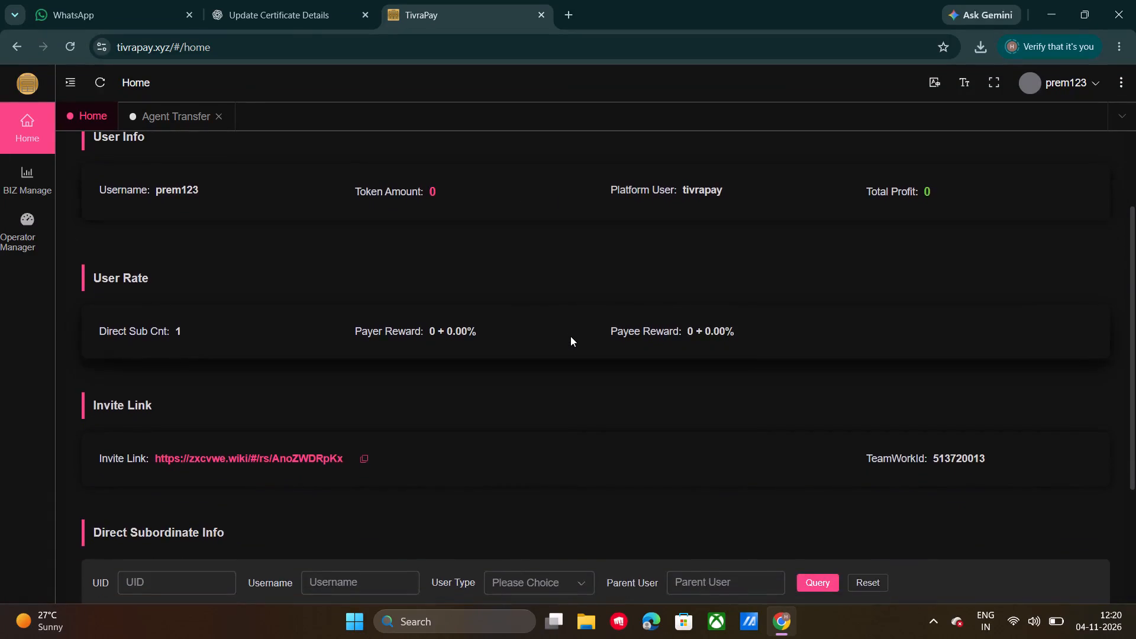
{"action": "scroll", "coordinate": [570, 336], "scroll_direction": "down", "scroll_amount": 2}
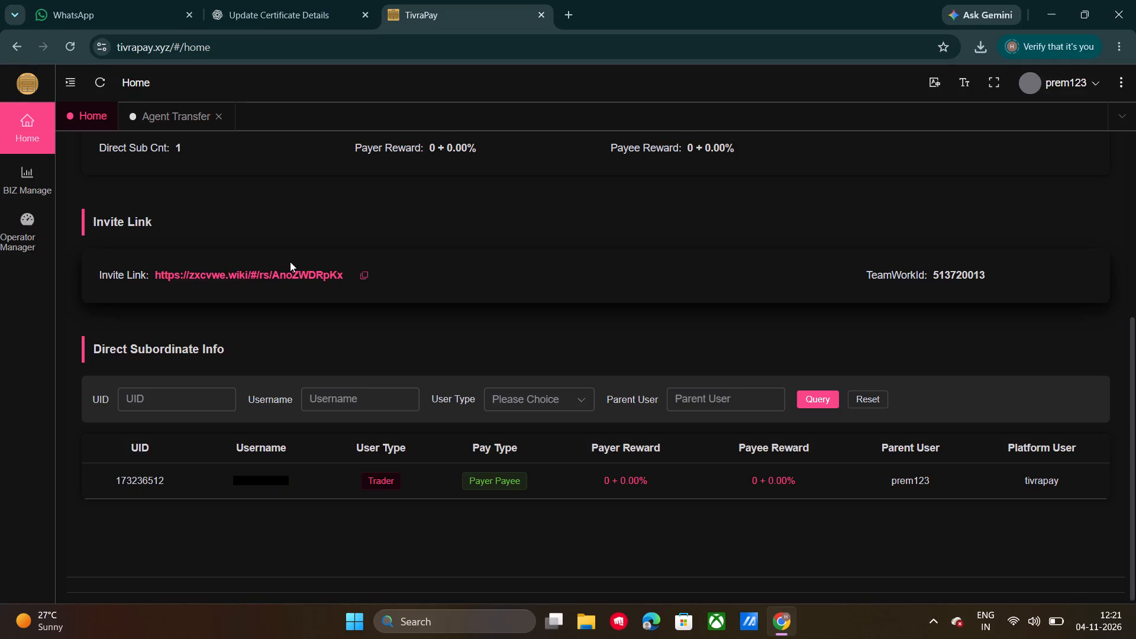
Select the BIZ Manage section and clear the accidental text highlight on its label.
{"action": "left_click", "coordinate": [31, 182]}
{"action": "triple_click", "coordinate": [31, 182]}
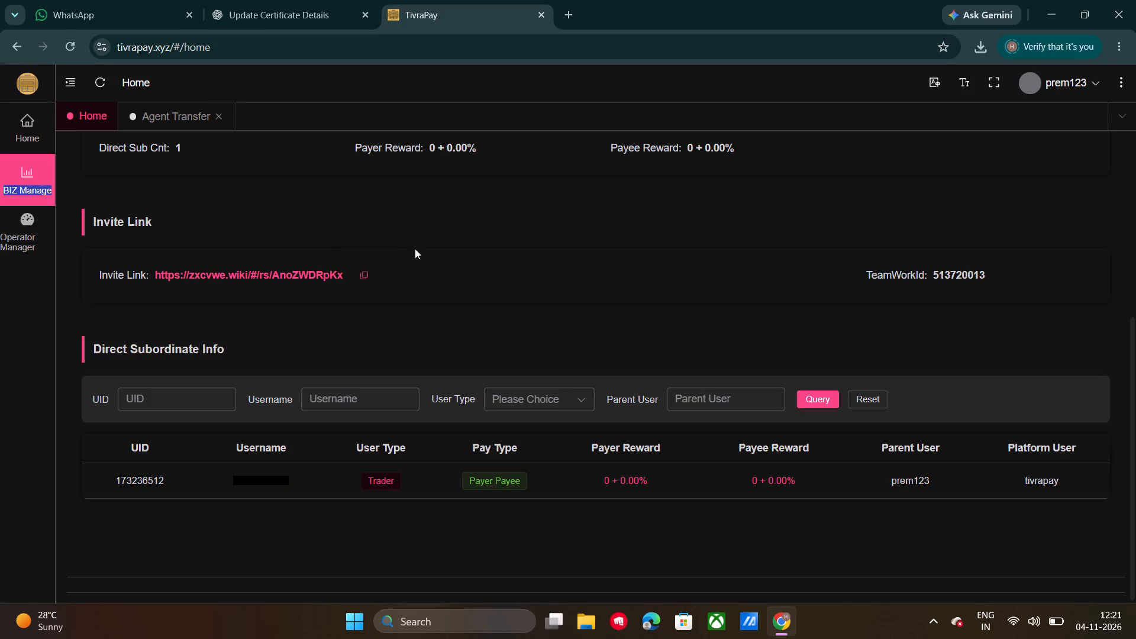
{"action": "left_click", "coordinate": [421, 211]}
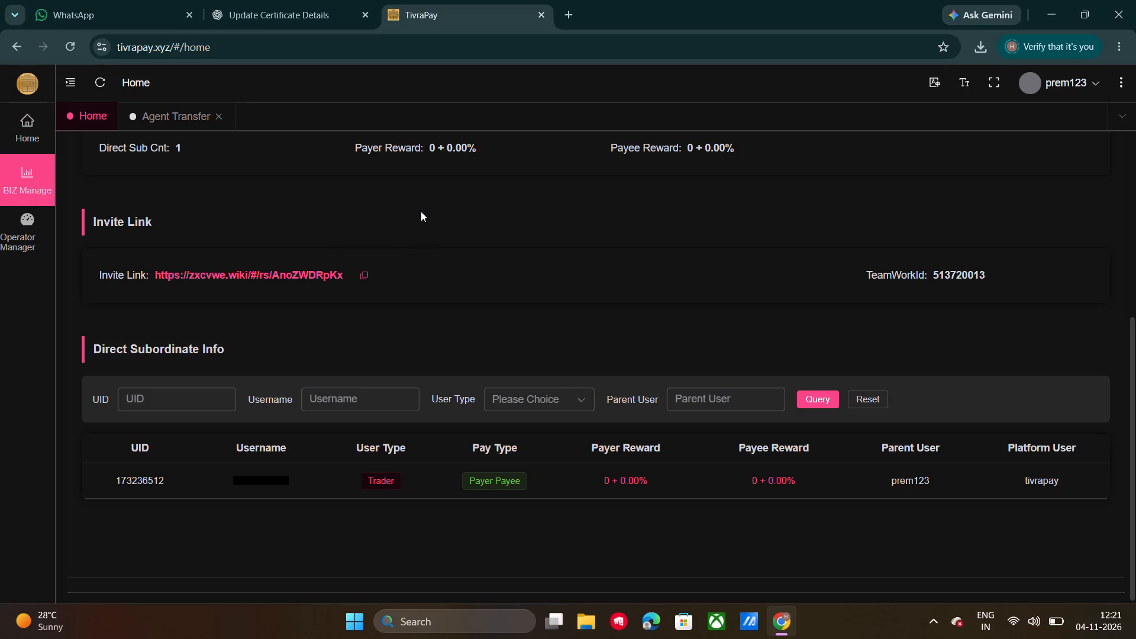
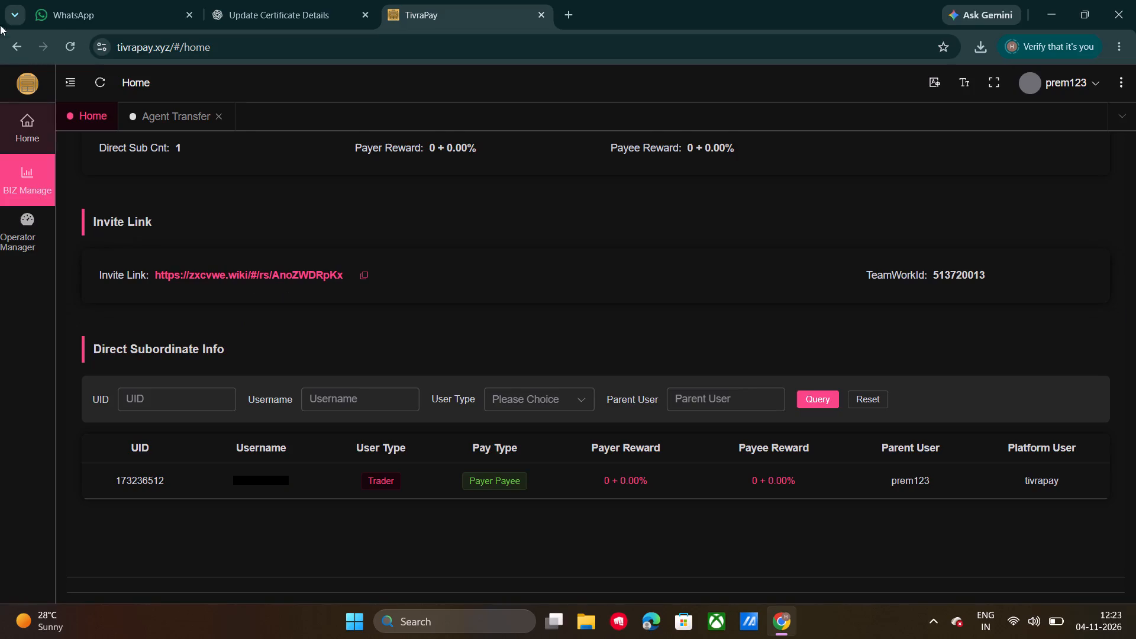
Reload the agent dashboard and review the Invite Link and Direct Subordinate Info sections of the Home page.
{"action": "left_click", "coordinate": [79, 49]}
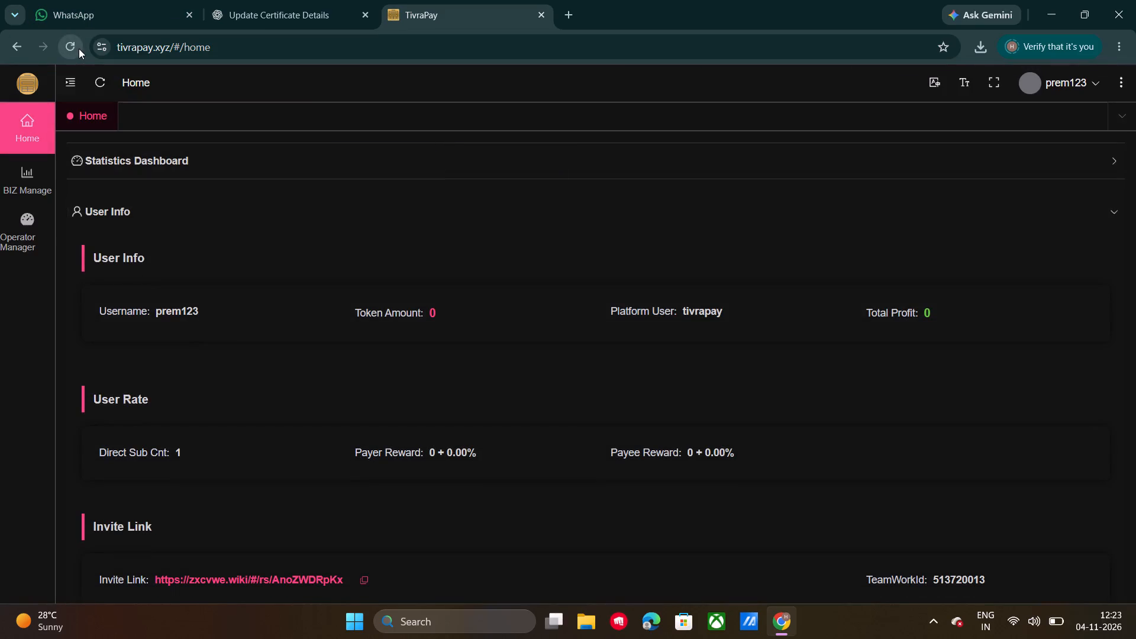
{"action": "scroll", "coordinate": [302, 411], "scroll_direction": "down", "scroll_amount": 4}
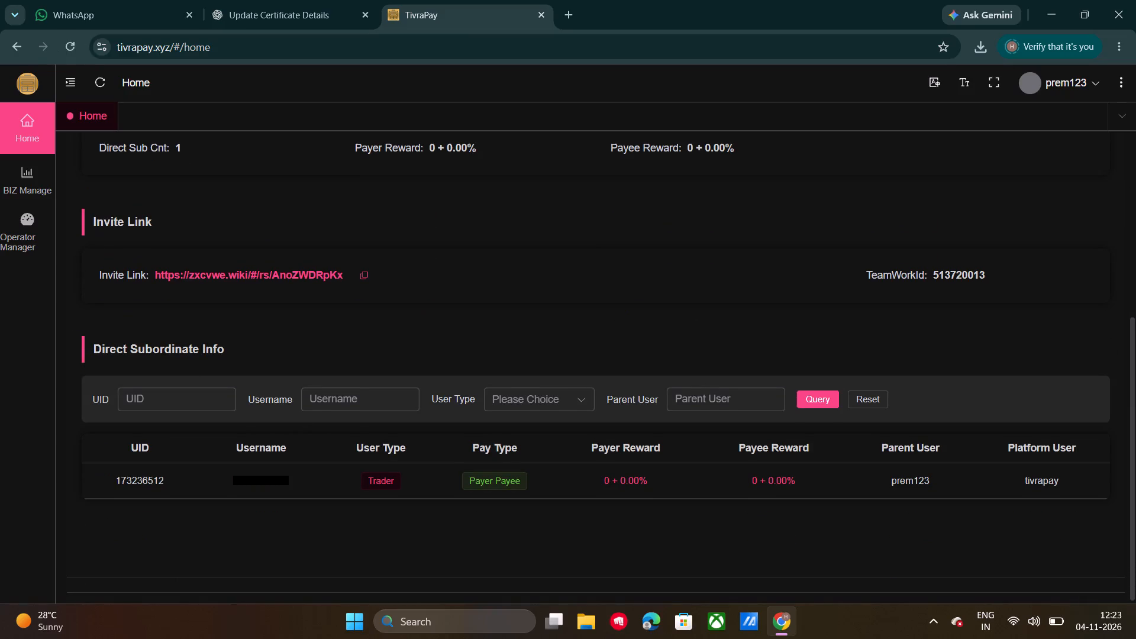
{"action": "left_click", "coordinate": [30, 86]}
{"action": "scroll", "coordinate": [167, 448], "scroll_direction": "up", "scroll_amount": 1}
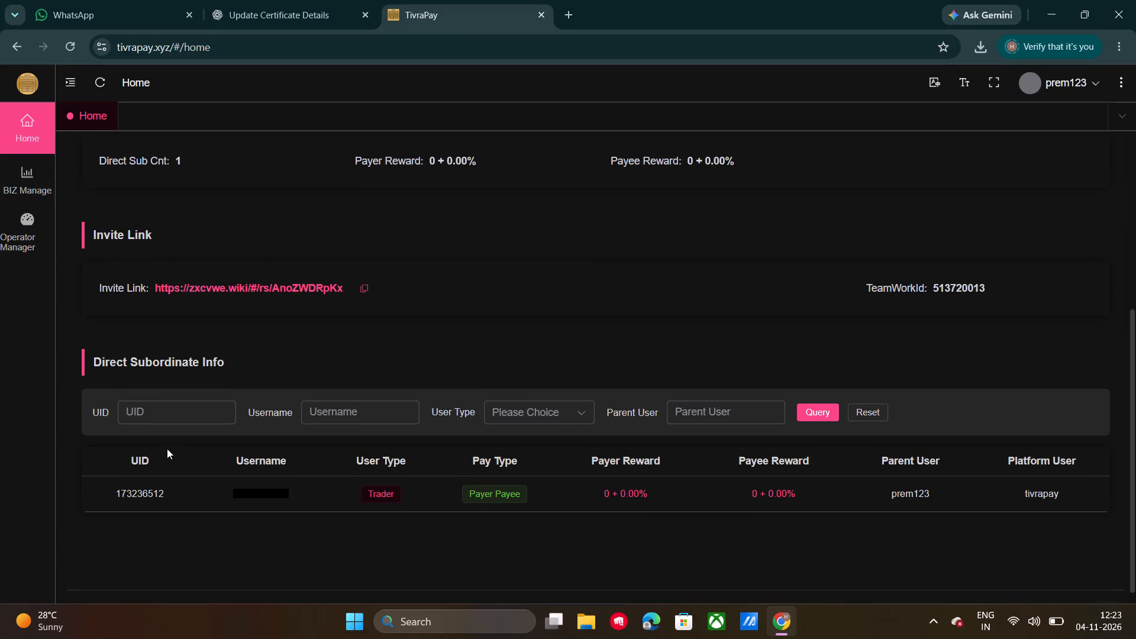
{"action": "scroll", "coordinate": [167, 448], "scroll_direction": "up", "scroll_amount": 1}
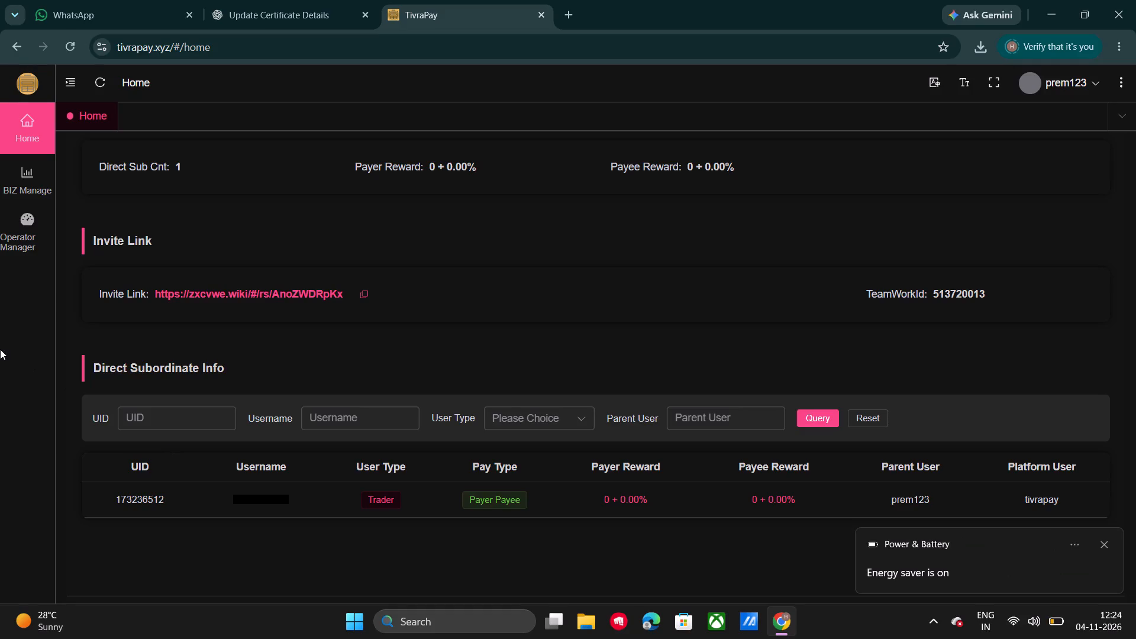
Select the BIZ Manage section and try to switch back to the Home section.
{"action": "left_click", "coordinate": [47, 190]}
{"action": "left_click", "coordinate": [42, 125]}
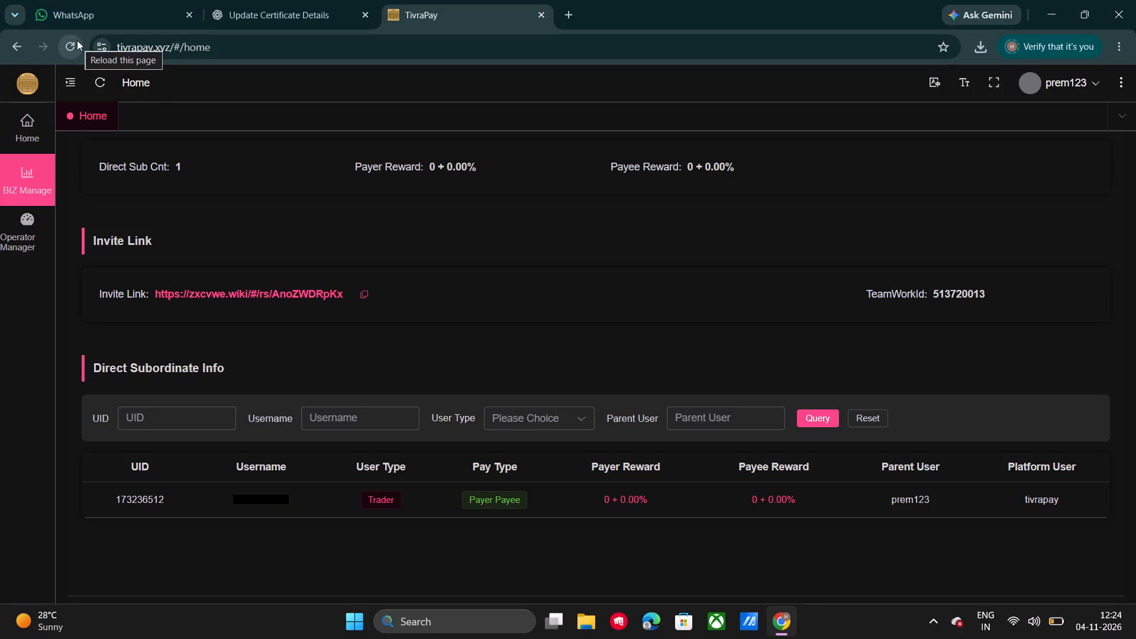
Reload the agent dashboard so it returns to the Home section.
{"action": "left_click", "coordinate": [77, 40]}
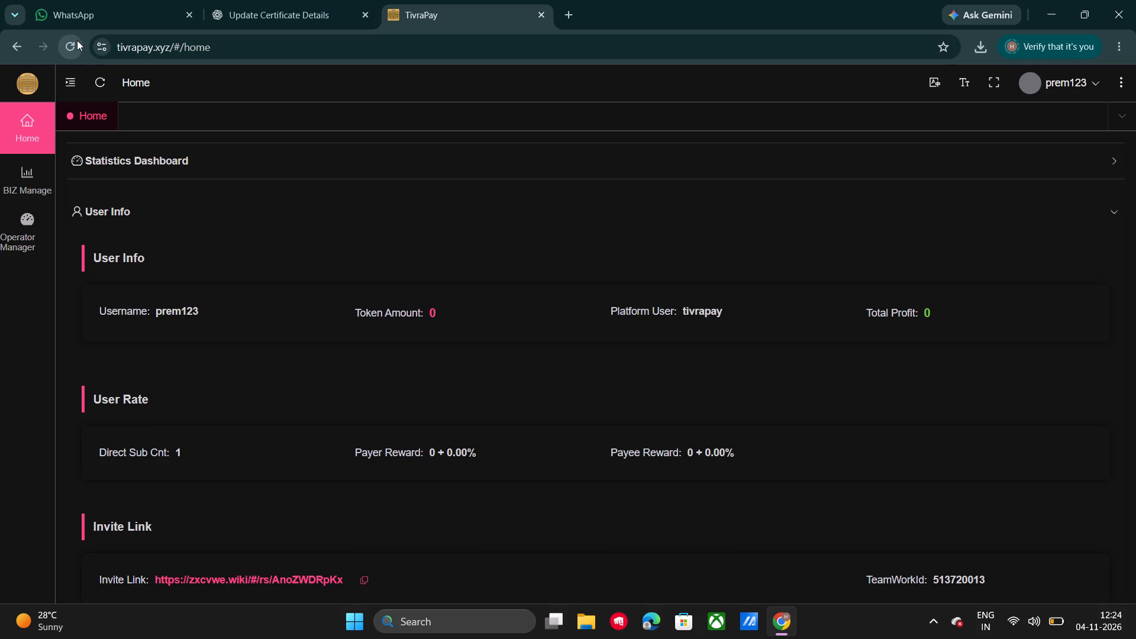
Open a new browser tab and activate its address bar for entry.
{"action": "left_click", "coordinate": [572, 13]}
{"action": "left_click", "coordinate": [568, 49]}
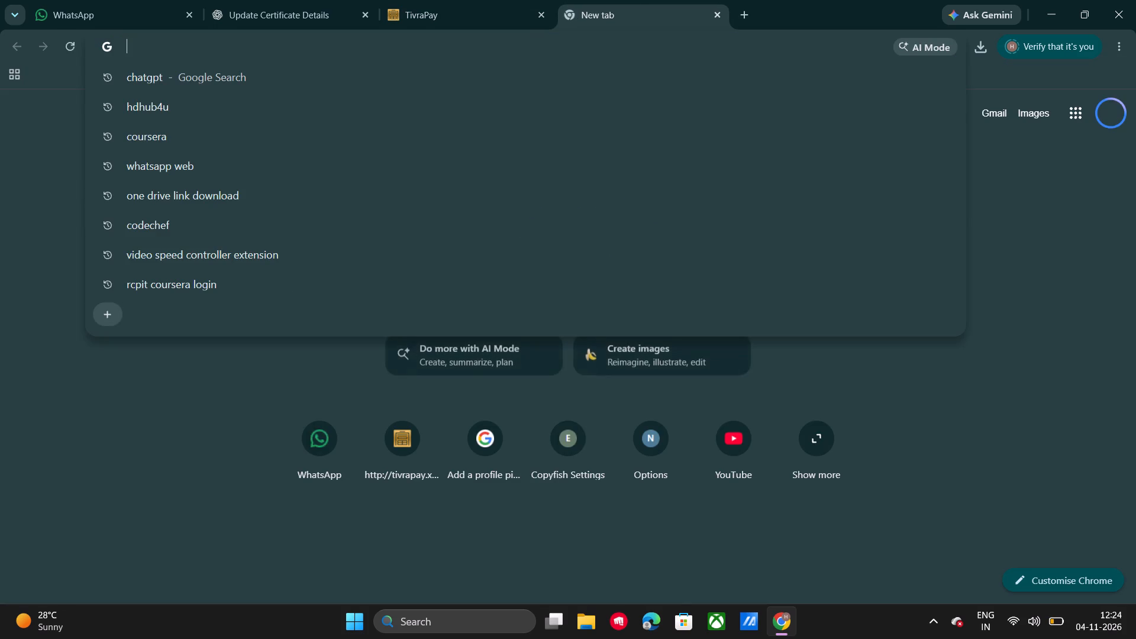
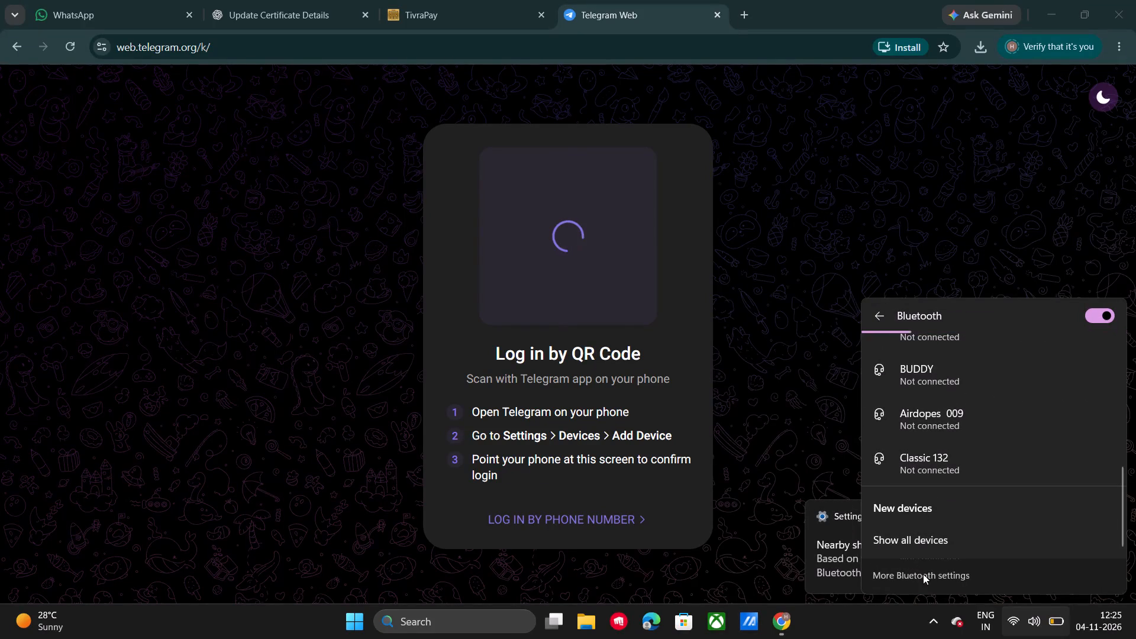
Open the full Bluetooth settings in Windows Settings and start adding a new device.
{"action": "left_click", "coordinate": [925, 576]}
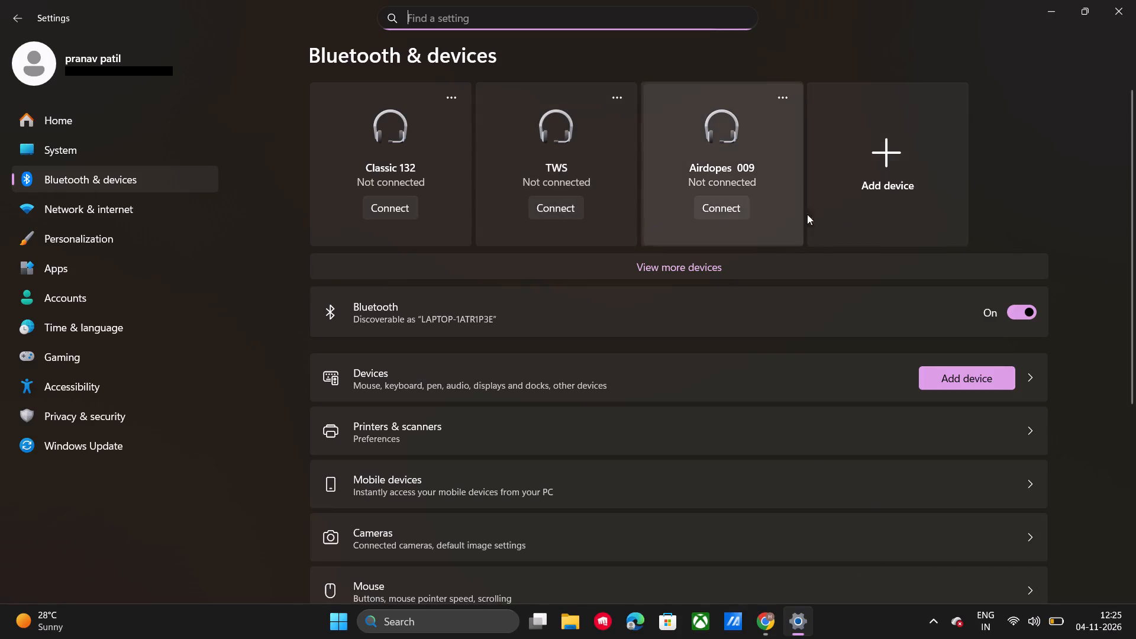
{"action": "left_click", "coordinate": [876, 205]}
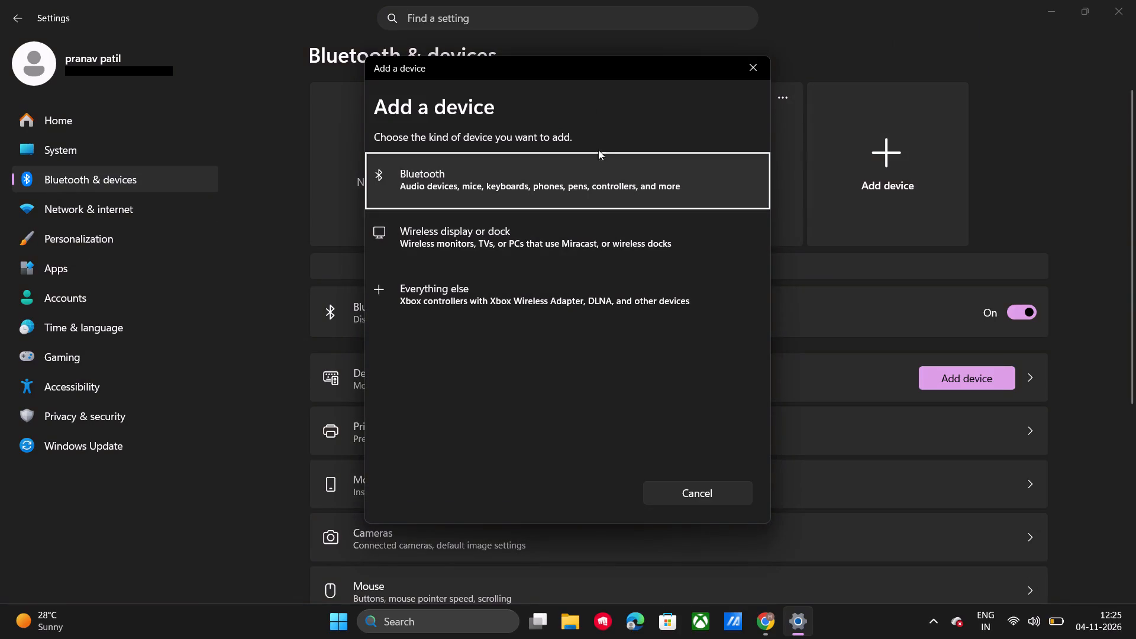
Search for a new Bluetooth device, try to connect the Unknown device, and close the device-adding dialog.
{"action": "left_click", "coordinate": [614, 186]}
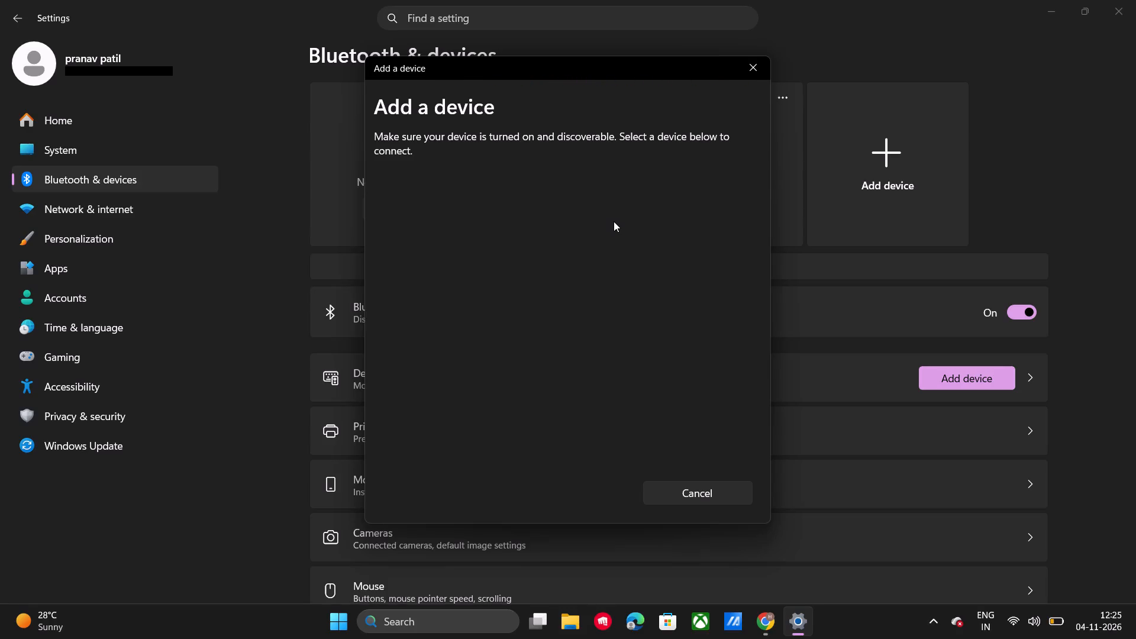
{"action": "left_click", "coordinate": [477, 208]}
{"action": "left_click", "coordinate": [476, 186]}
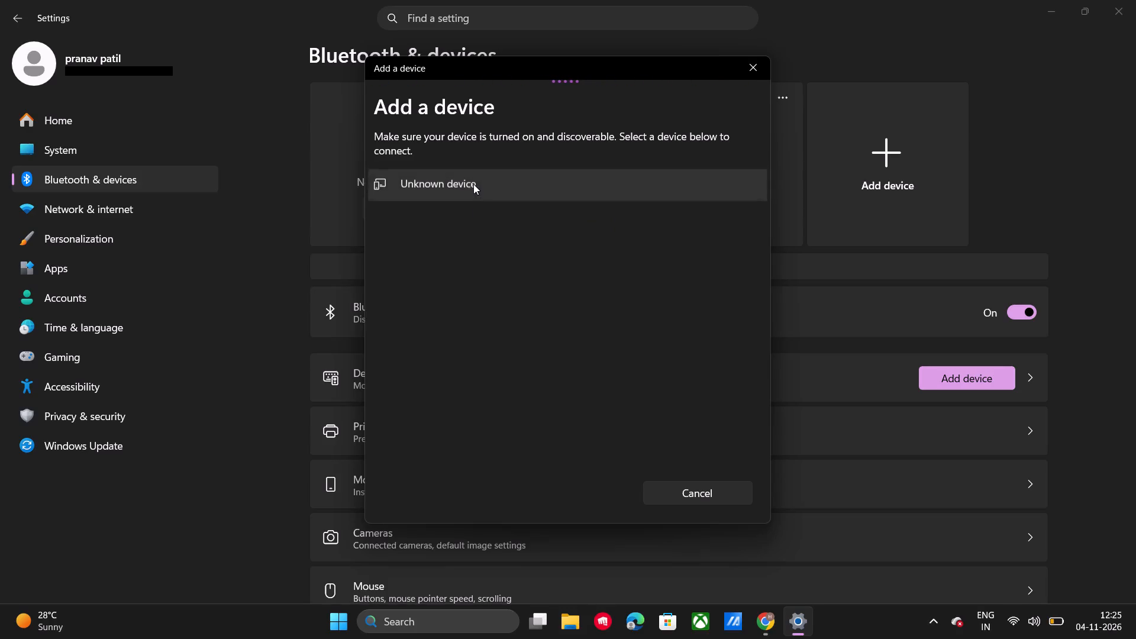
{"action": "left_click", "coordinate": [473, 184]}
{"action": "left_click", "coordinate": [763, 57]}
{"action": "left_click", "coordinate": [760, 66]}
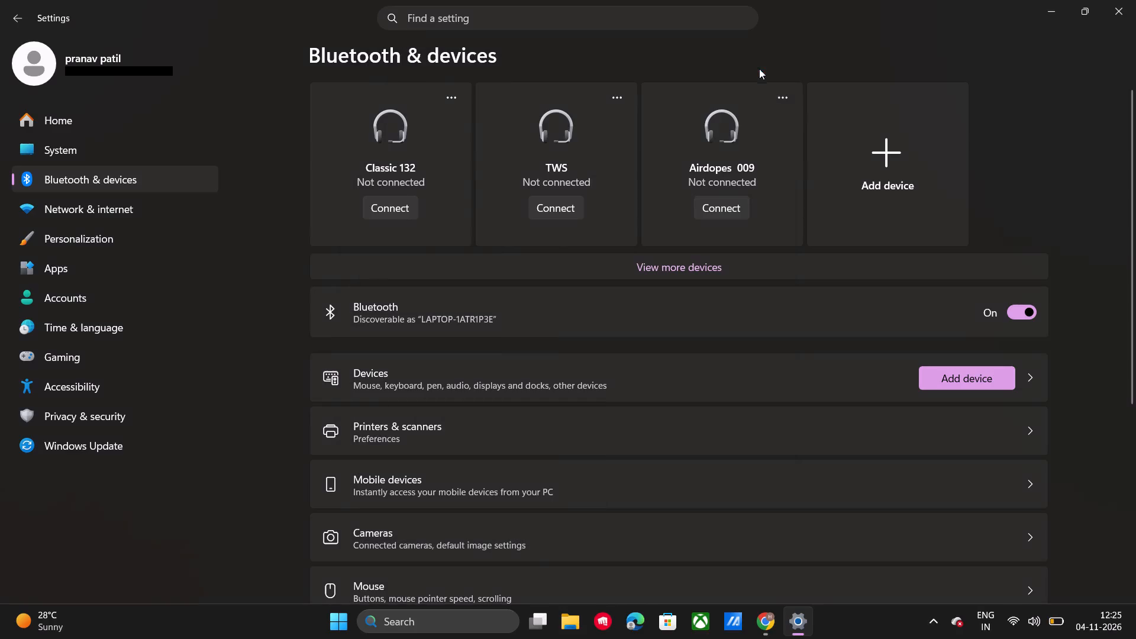
Examine the paired and new Bluetooth devices in the system quick settings, showing all new devices.
{"action": "left_click", "coordinate": [1061, 634]}
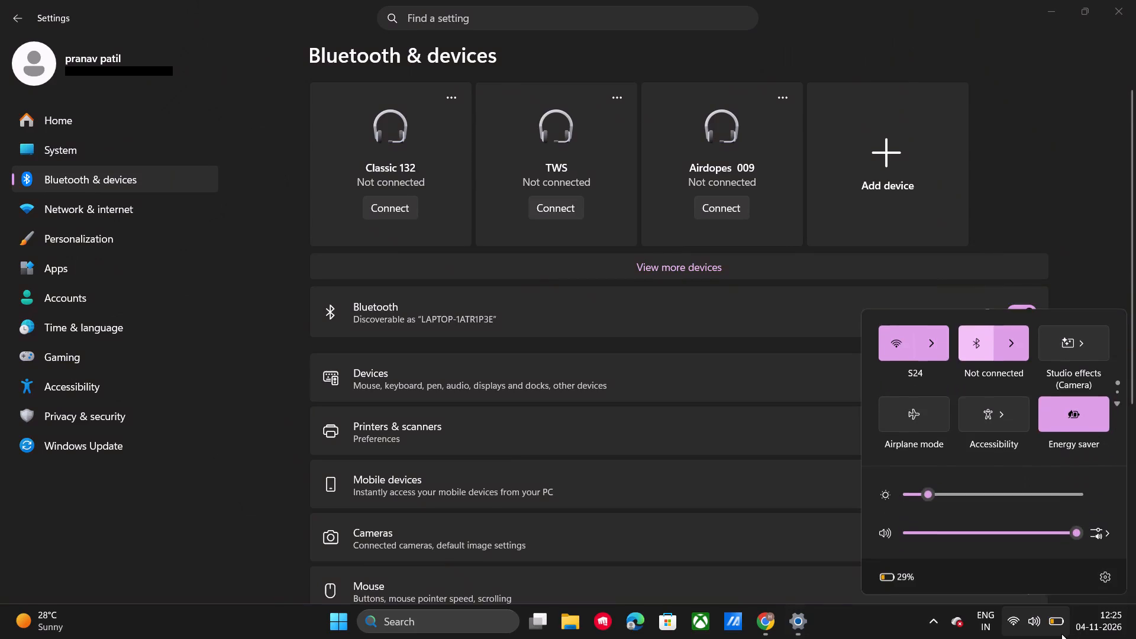
{"action": "left_click", "coordinate": [1025, 359]}
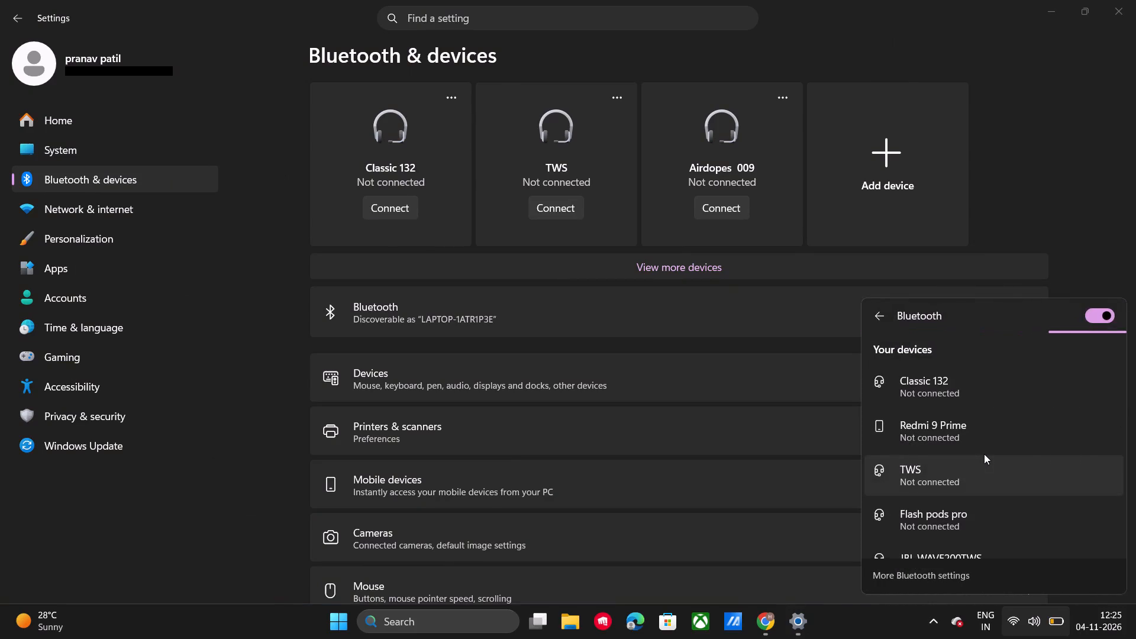
{"action": "scroll", "coordinate": [984, 454], "scroll_direction": "down", "scroll_amount": 7}
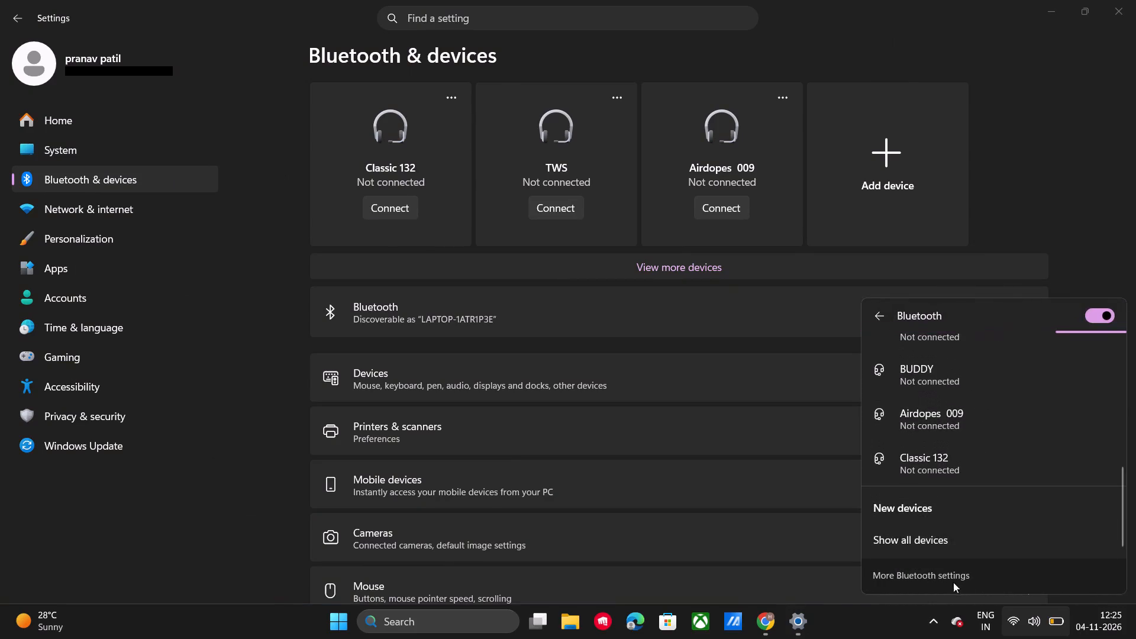
{"action": "left_click", "coordinate": [927, 529]}
{"action": "scroll", "coordinate": [944, 557], "scroll_direction": "down", "scroll_amount": 2}
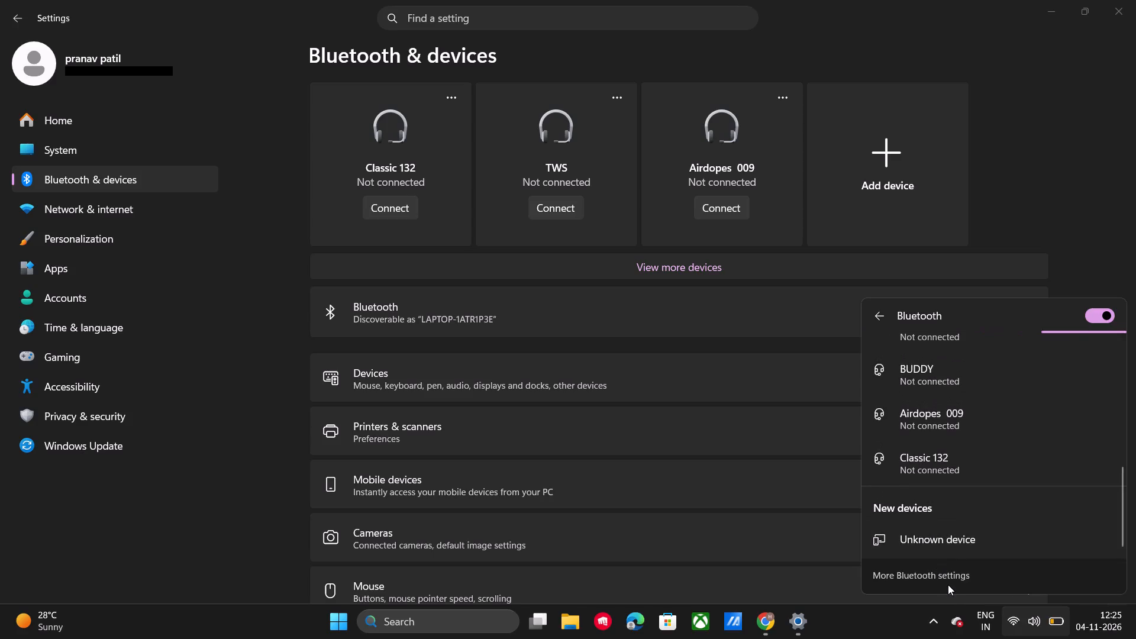
Go back to the full Bluetooth settings and start adding a new device.
{"action": "left_click", "coordinate": [950, 586]}
{"action": "left_click", "coordinate": [885, 206]}
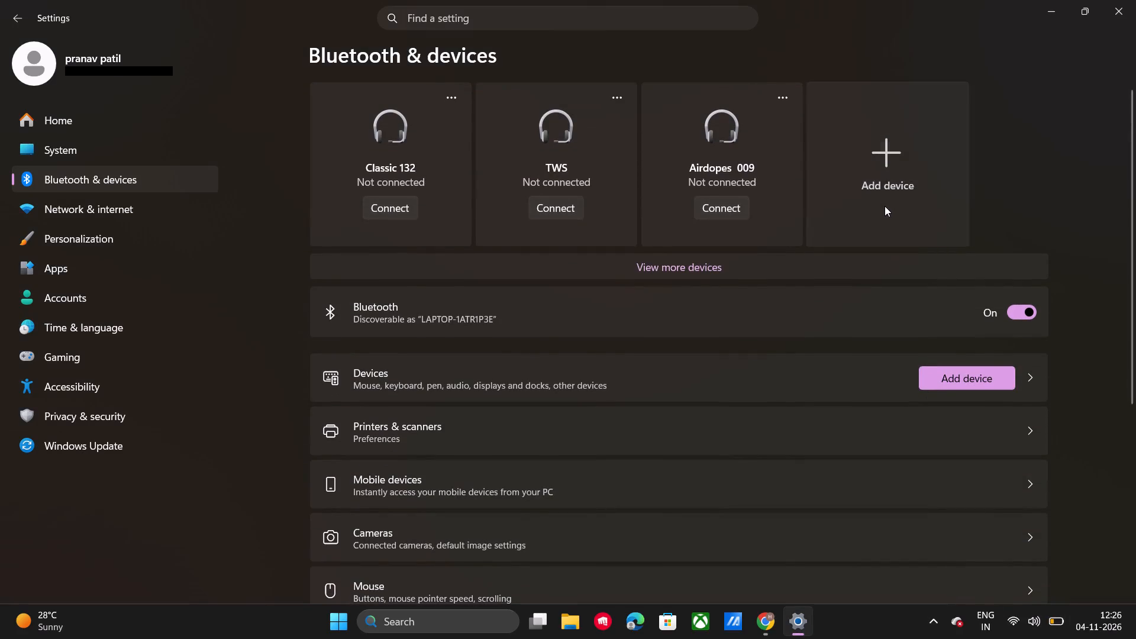
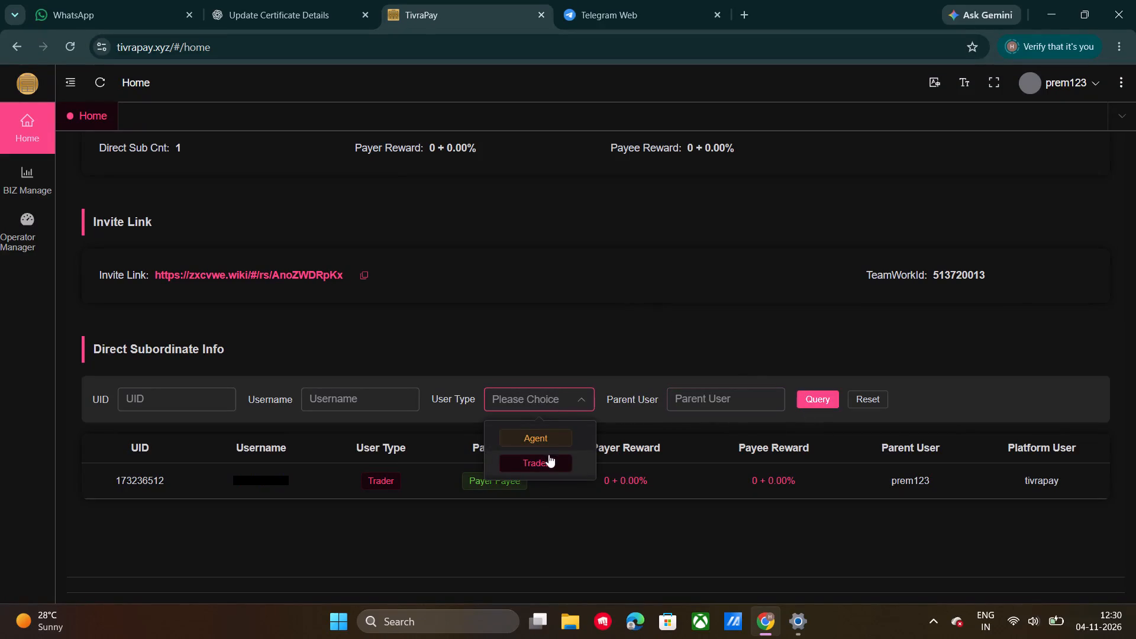
Filter the Direct Subordinate Info table by user type Agent, and switch the filter to Trader.
{"action": "left_click", "coordinate": [552, 443]}
{"action": "left_click", "coordinate": [555, 396]}
{"action": "left_click", "coordinate": [553, 459]}
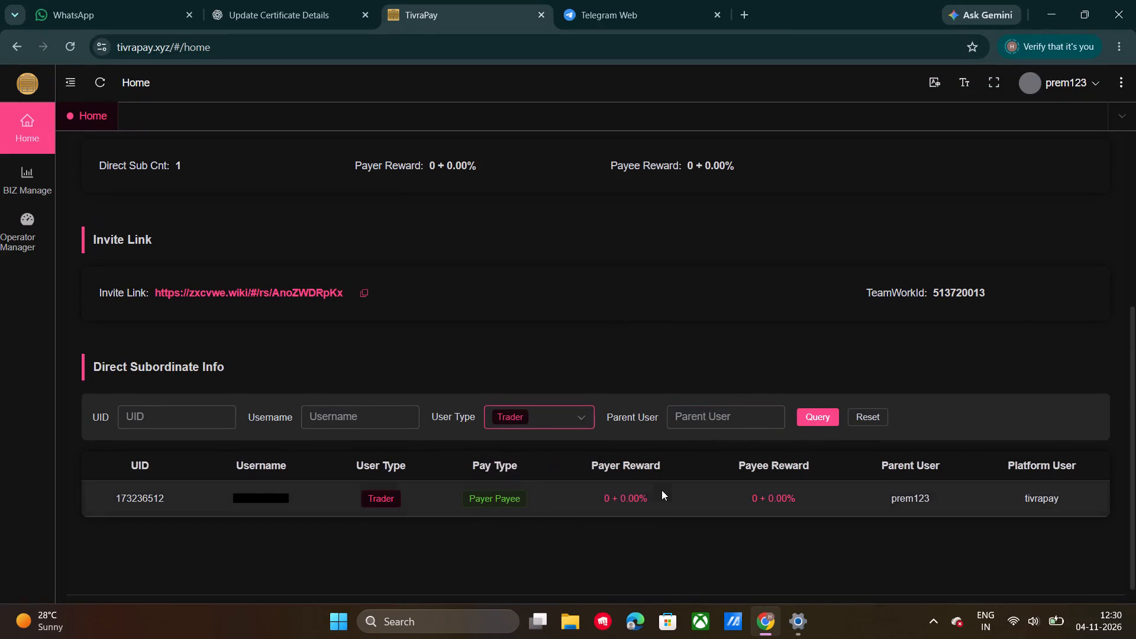
Change the User Type filter of the Direct Subordinate Info table to Agent.
{"action": "scroll", "coordinate": [661, 490], "scroll_direction": "down", "scroll_amount": 3}
{"action": "left_click", "coordinate": [563, 412]}
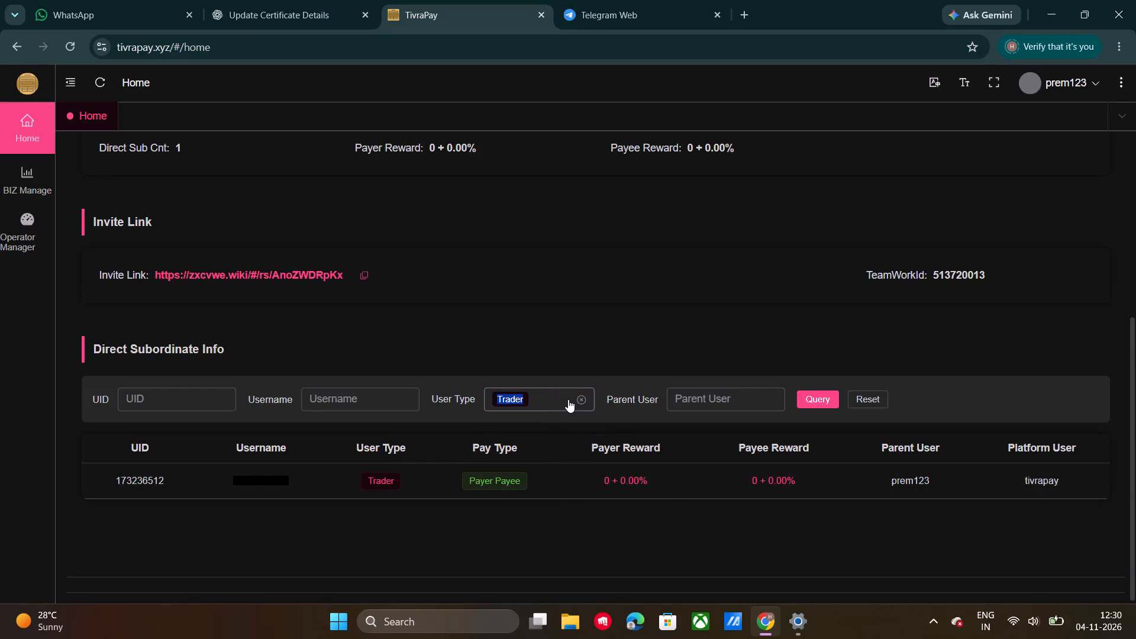
{"action": "left_click", "coordinate": [568, 399]}
{"action": "left_click", "coordinate": [576, 450]}
{"action": "left_click", "coordinate": [574, 411]}
{"action": "left_click", "coordinate": [567, 428]}
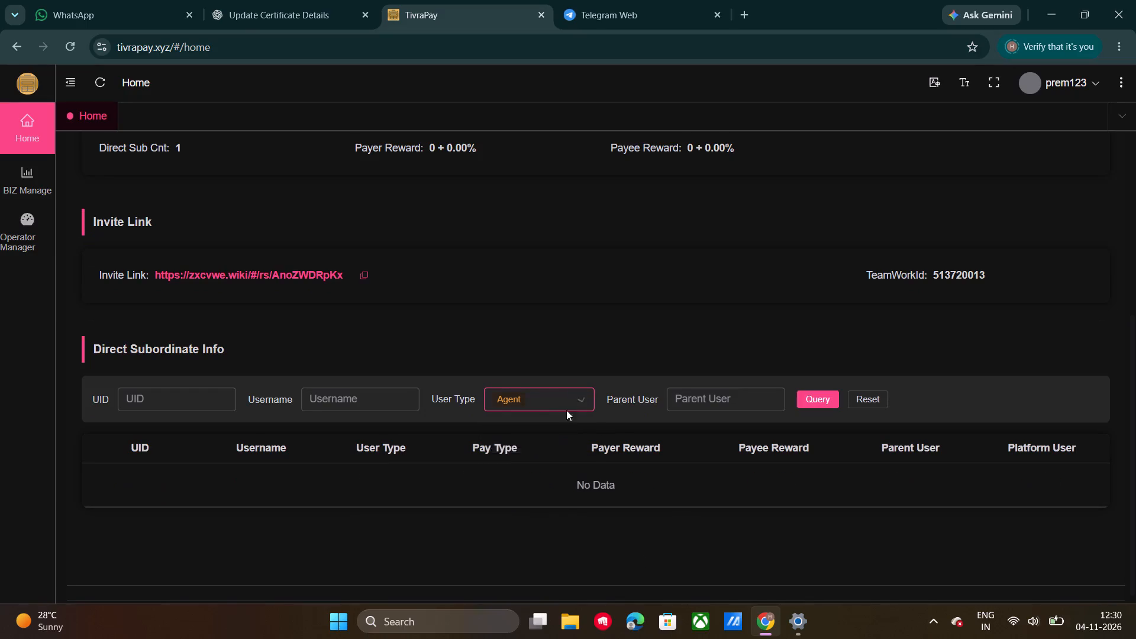
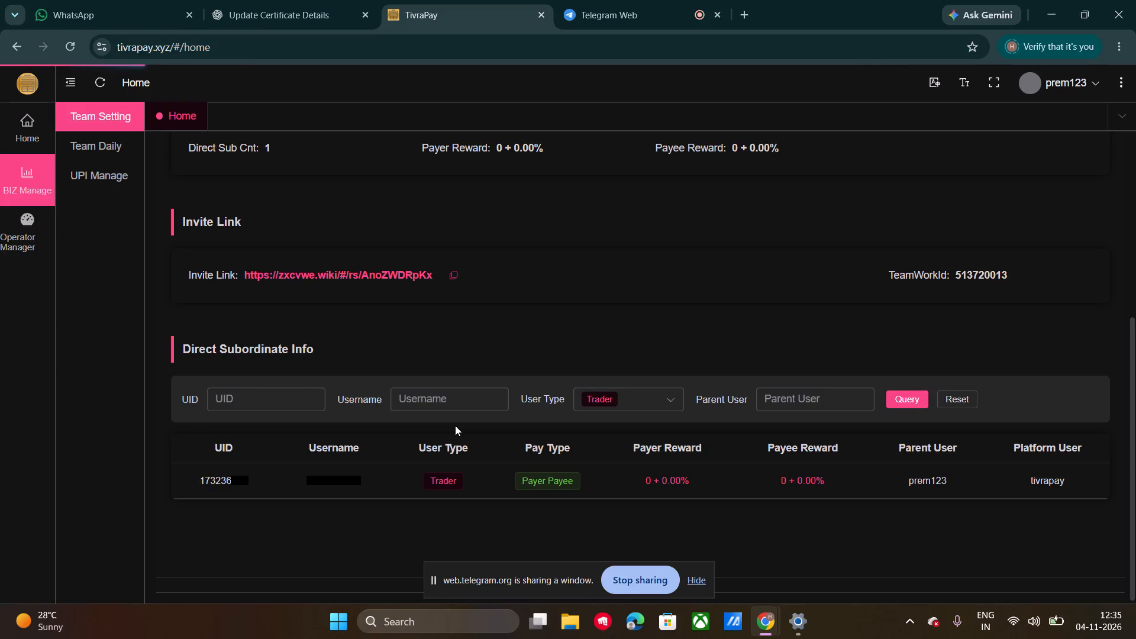
Lower the laptop's sound volume to 91 in the system quick settings and return to the TivraPay page.
{"action": "left_click", "coordinate": [1035, 615]}
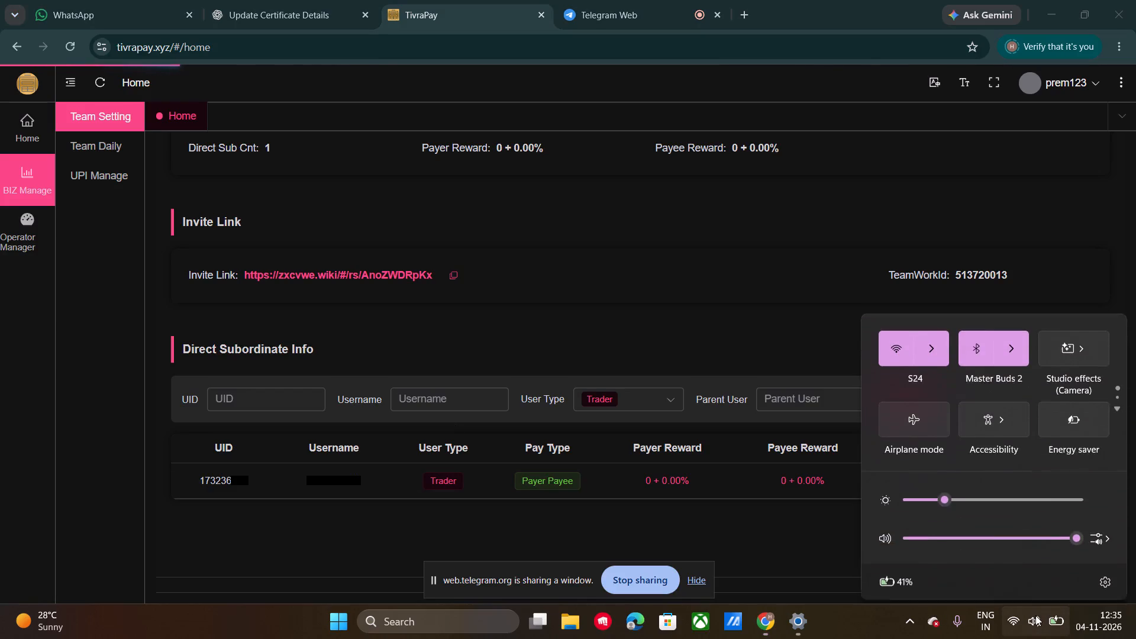
{"action": "left_click_drag", "start_coordinate": [1078, 535], "coordinate": [1063, 538]}
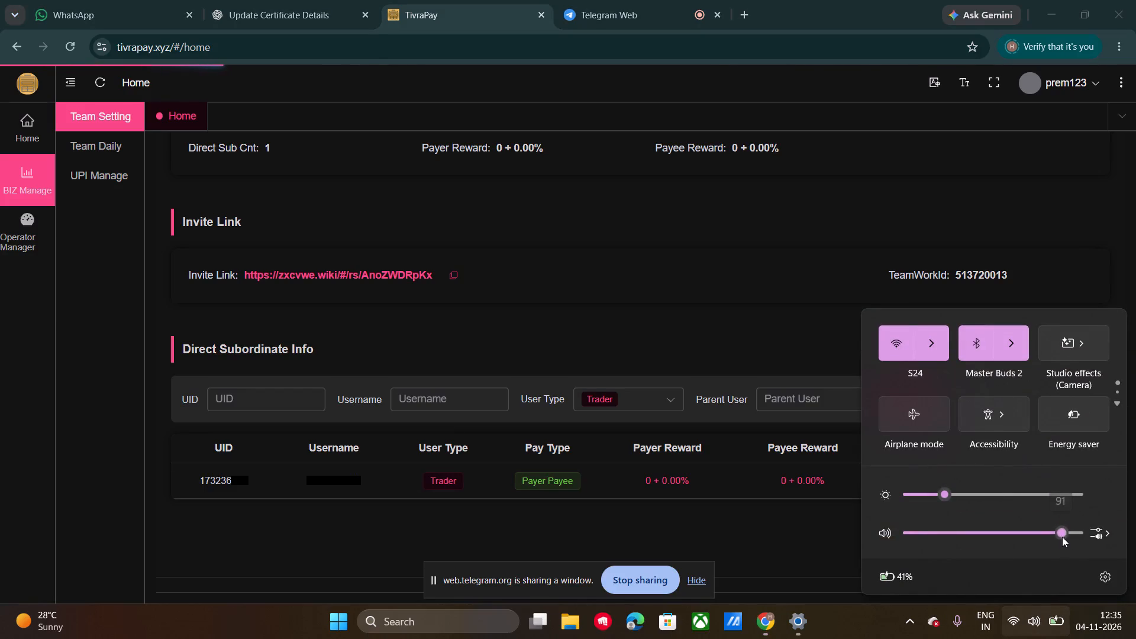
{"action": "left_click", "coordinate": [720, 199]}
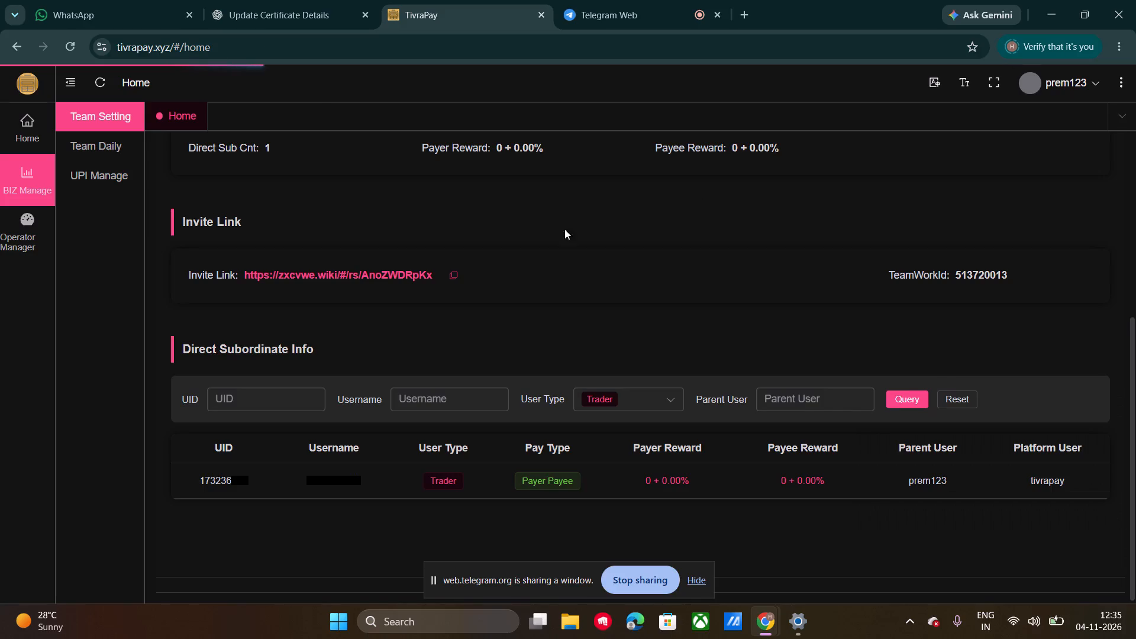
Open the Team Setting and UPI Manage pages of the BIZ Manage section, ending on UPI Manage.
{"action": "left_click", "coordinate": [111, 173]}
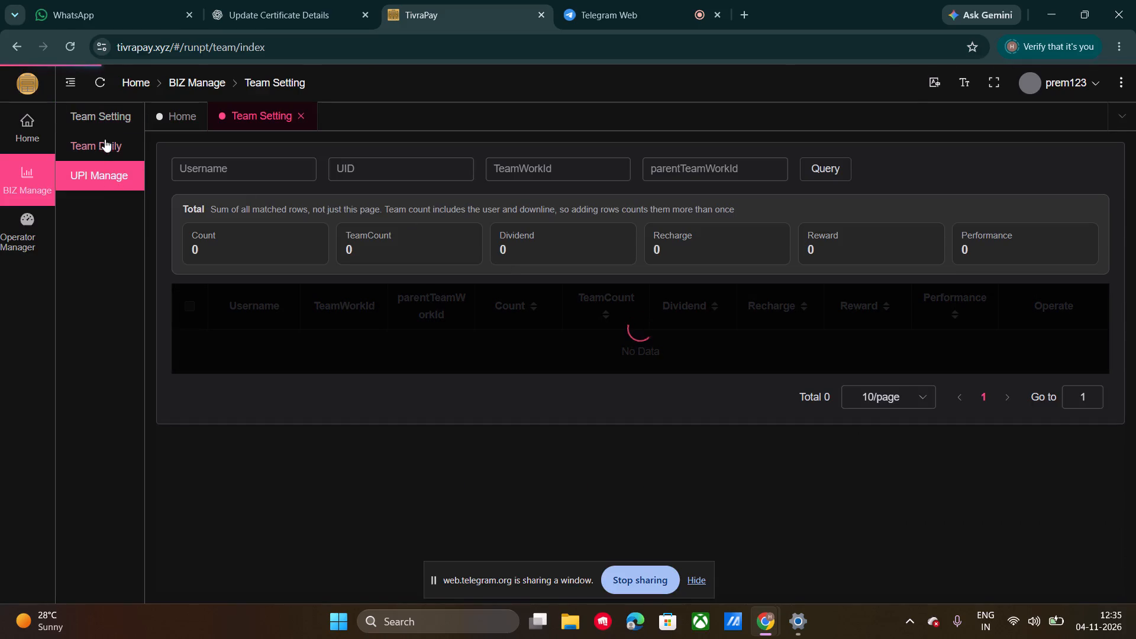
{"action": "left_click", "coordinate": [108, 104]}
{"action": "left_click", "coordinate": [129, 186]}
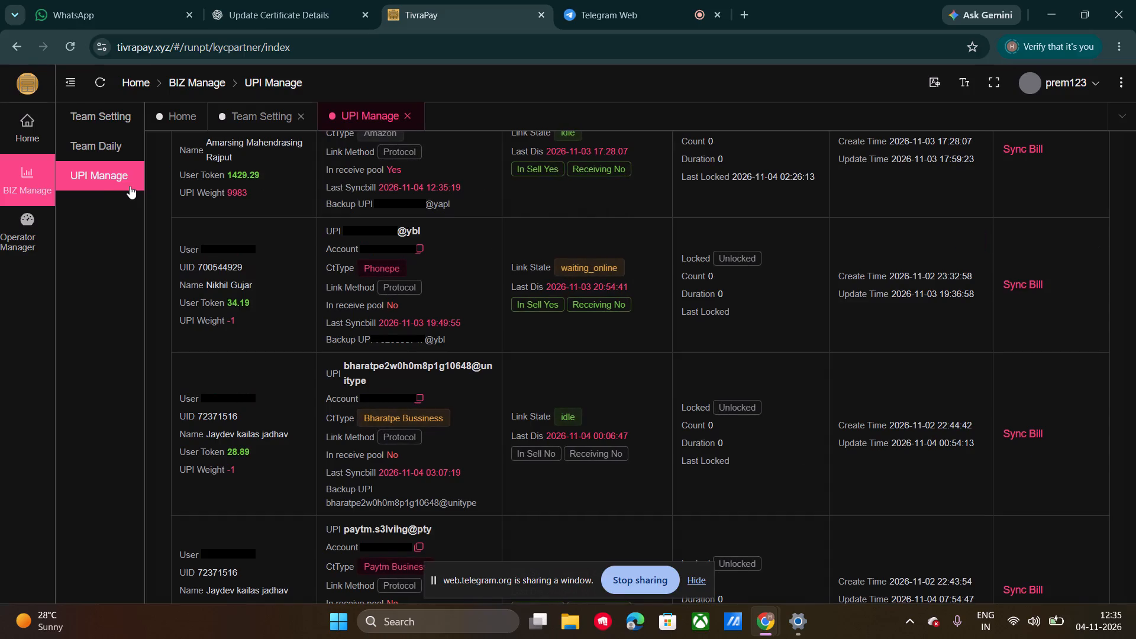
Examine the UPI records on the first page of the list, including their types, link states, lock status and sync times.
{"action": "scroll", "coordinate": [279, 247], "scroll_direction": "up", "scroll_amount": 1}
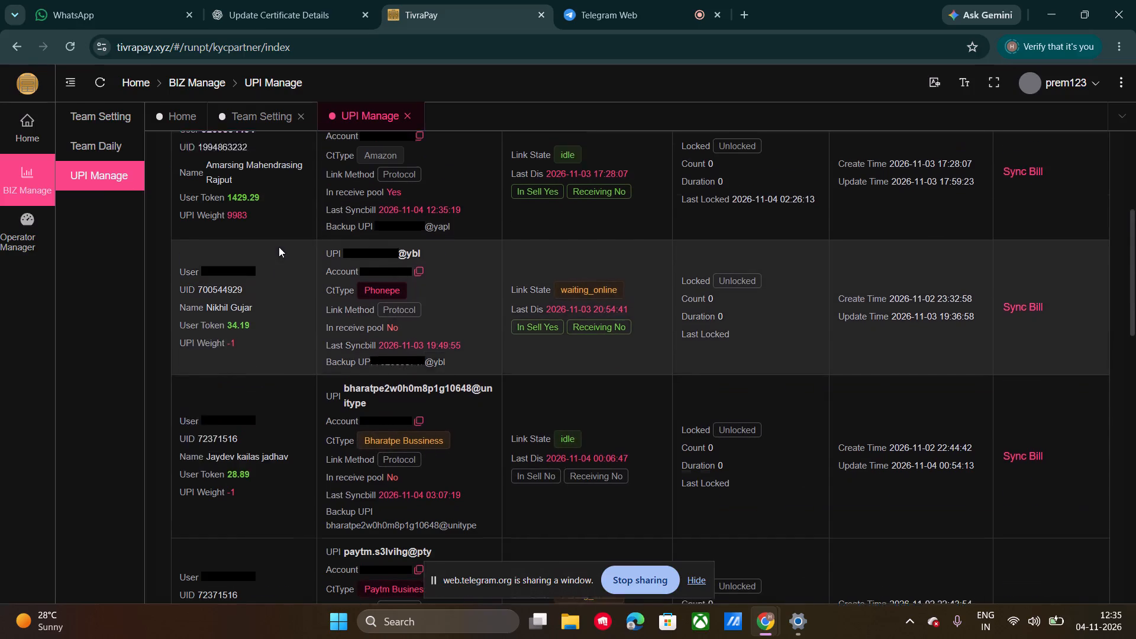
{"action": "scroll", "coordinate": [279, 247], "scroll_direction": "up", "scroll_amount": 2}
{"action": "scroll", "coordinate": [279, 247], "scroll_direction": "down", "scroll_amount": 8}
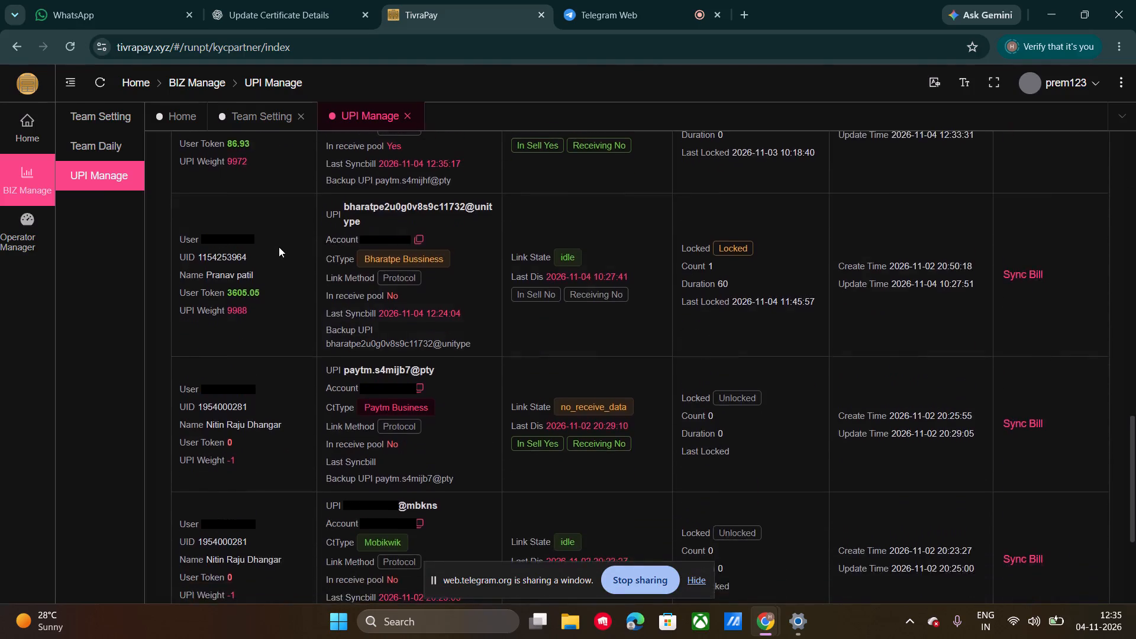
{"action": "scroll", "coordinate": [279, 247], "scroll_direction": "down", "scroll_amount": 3}
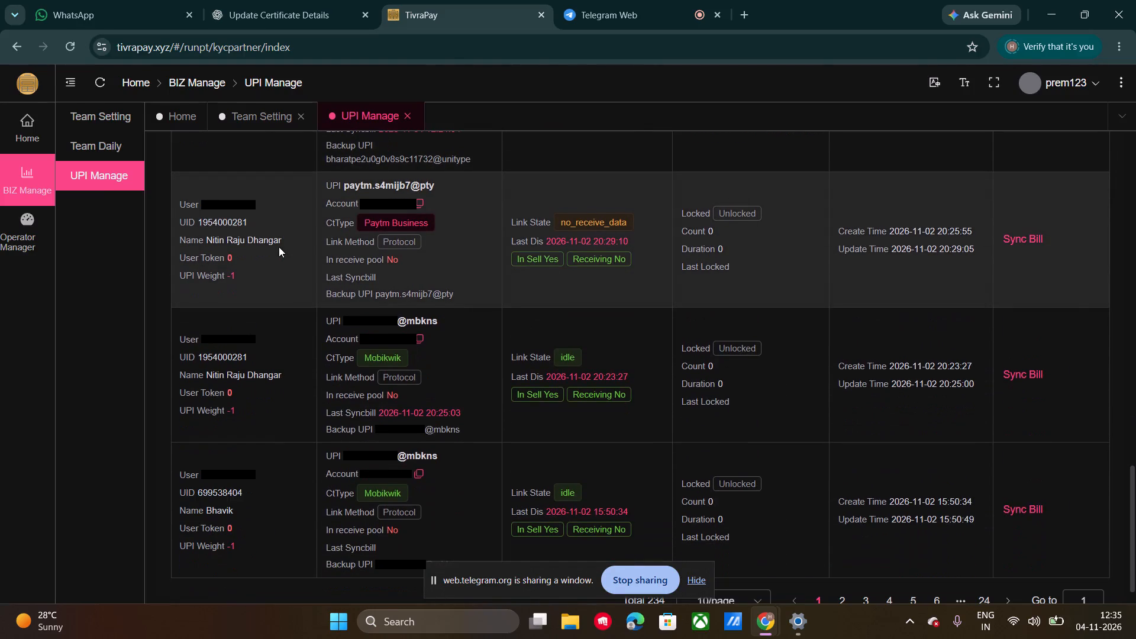
{"action": "scroll", "coordinate": [279, 247], "scroll_direction": "down", "scroll_amount": 1}
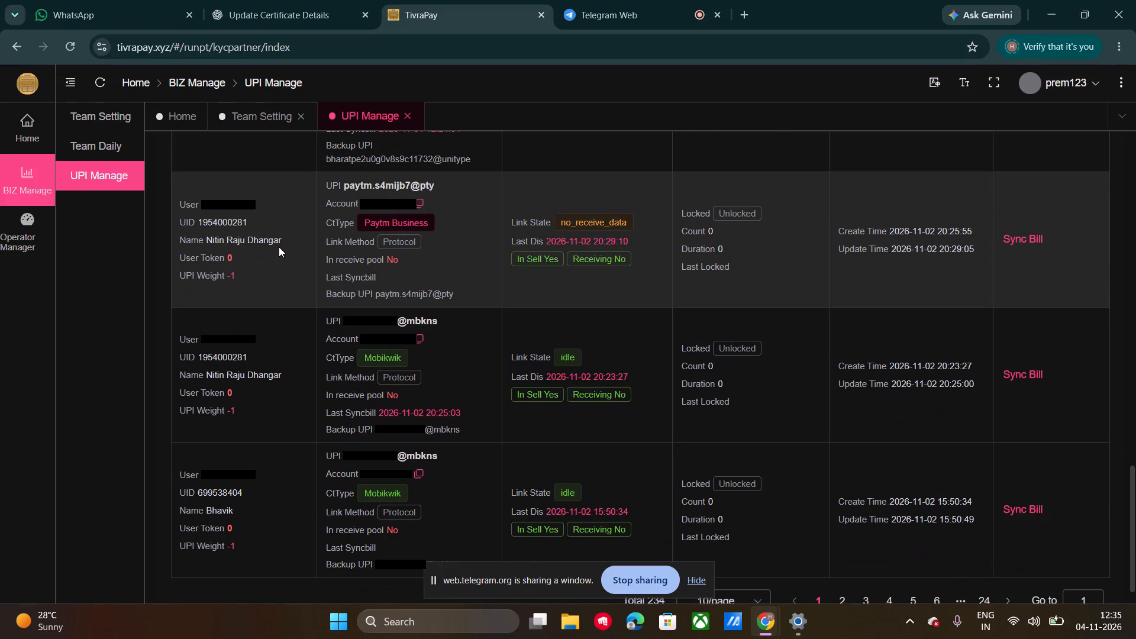
{"action": "scroll", "coordinate": [279, 247], "scroll_direction": "up", "scroll_amount": 4}
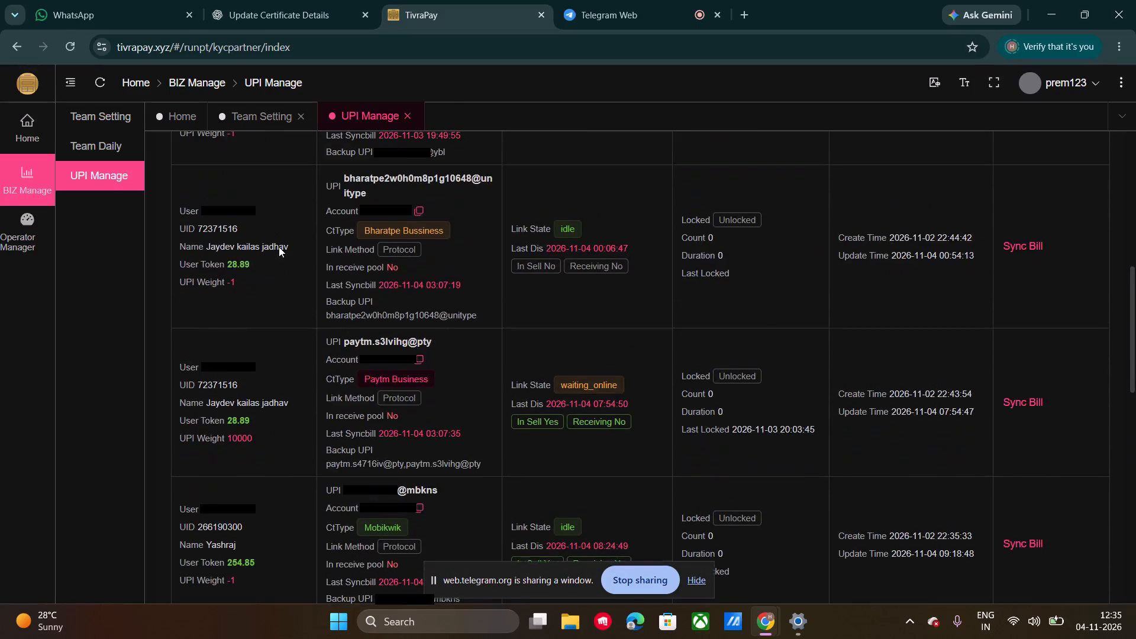
{"action": "scroll", "coordinate": [279, 247], "scroll_direction": "up", "scroll_amount": 3}
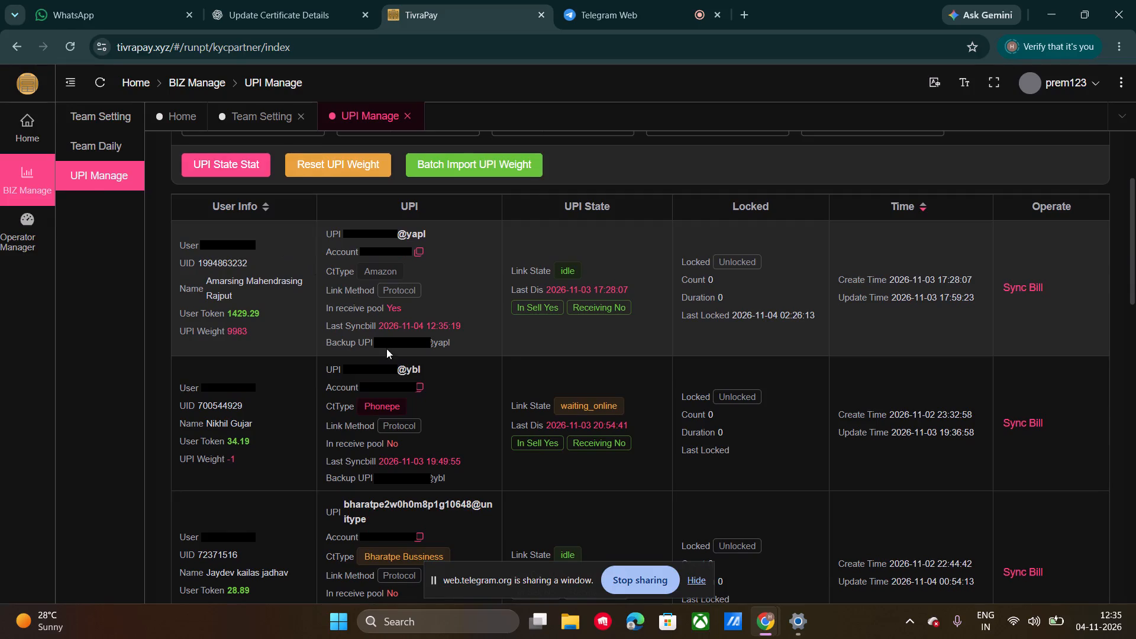
{"action": "scroll", "coordinate": [399, 361], "scroll_direction": "down", "scroll_amount": 5}
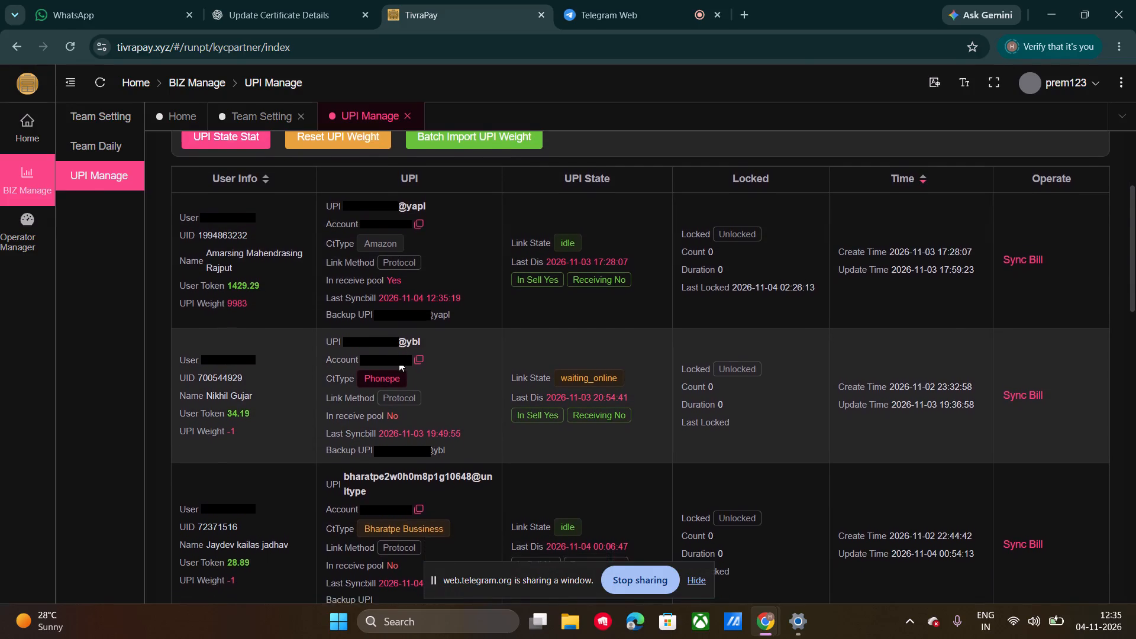
{"action": "scroll", "coordinate": [399, 361], "scroll_direction": "down", "scroll_amount": 4}
{"action": "scroll", "coordinate": [399, 361], "scroll_direction": "up", "scroll_amount": 5}
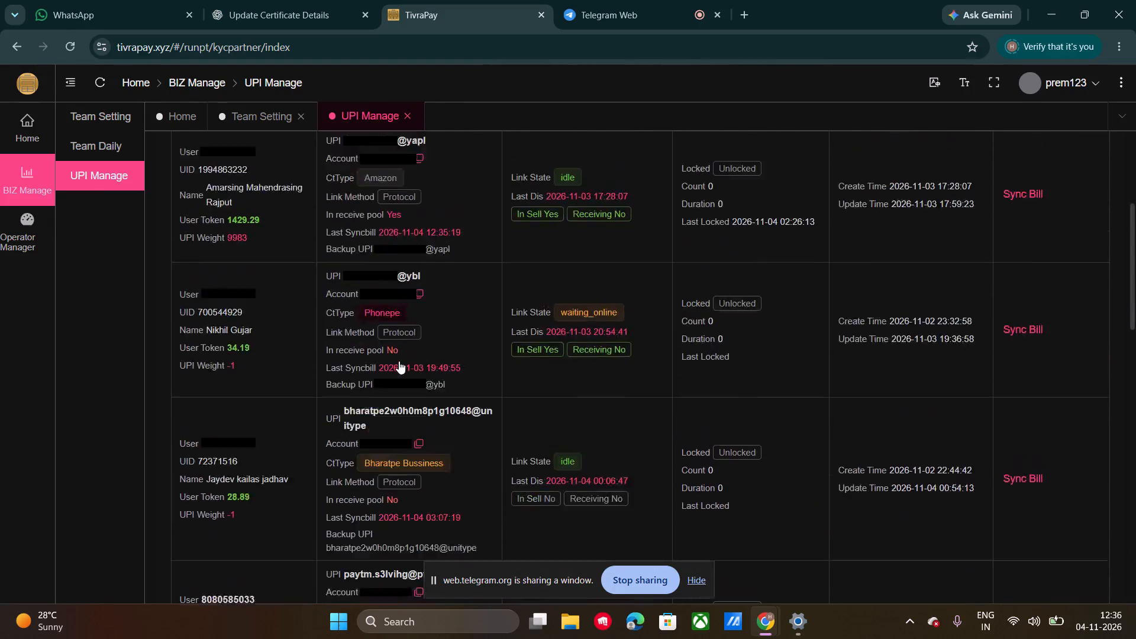
{"action": "scroll", "coordinate": [396, 357], "scroll_direction": "down", "scroll_amount": 9}
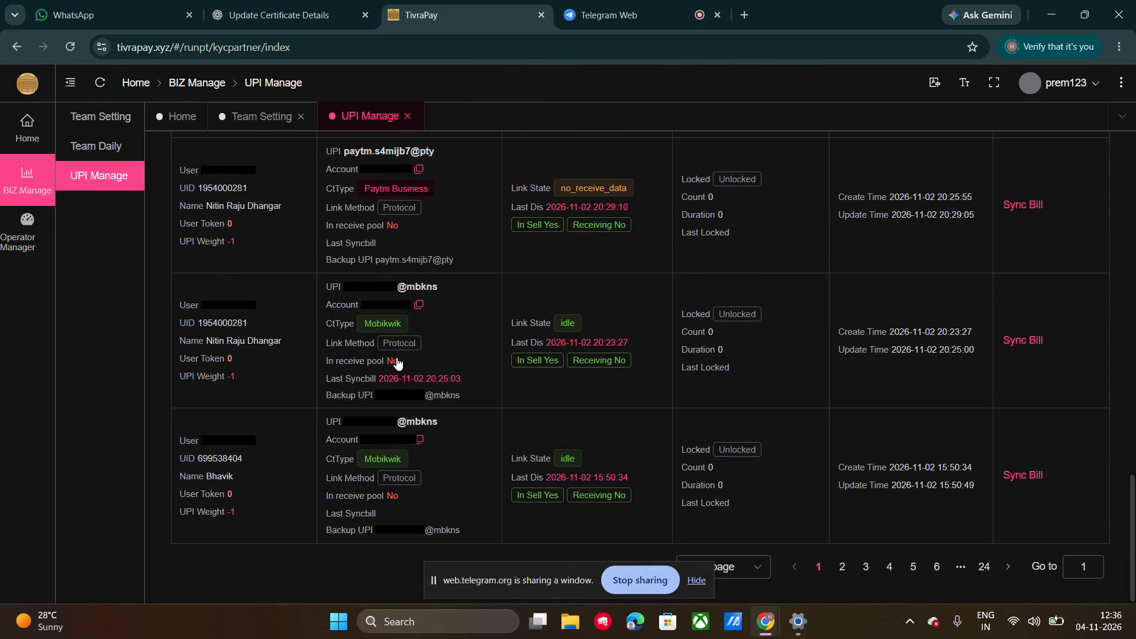
Go to page 2 of the UPI Manage list.
{"action": "left_click", "coordinate": [843, 576]}
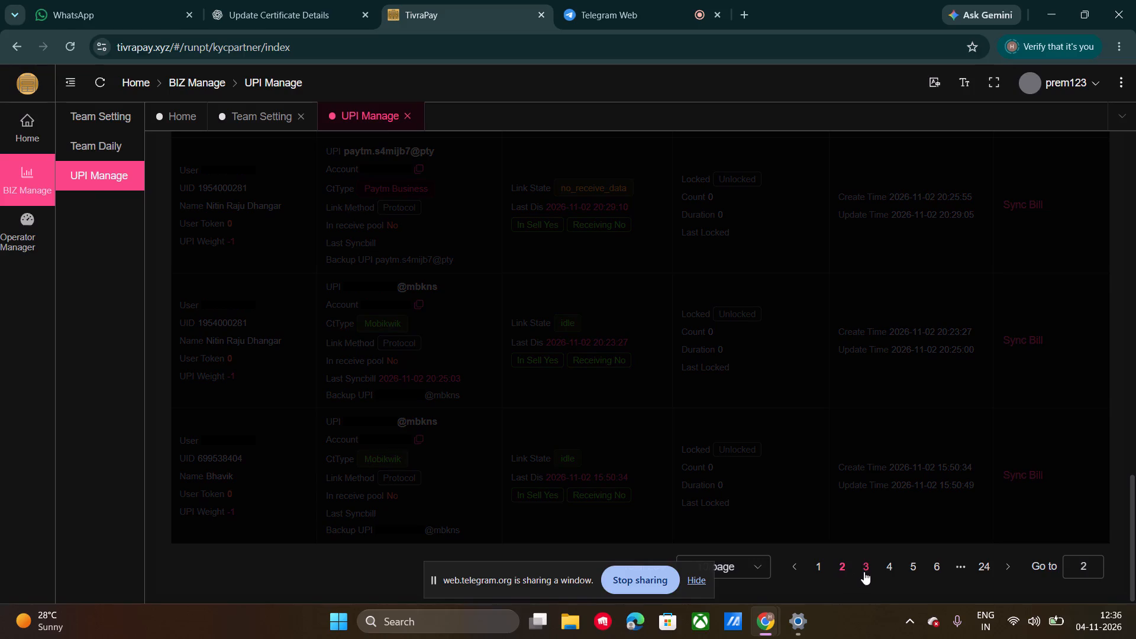
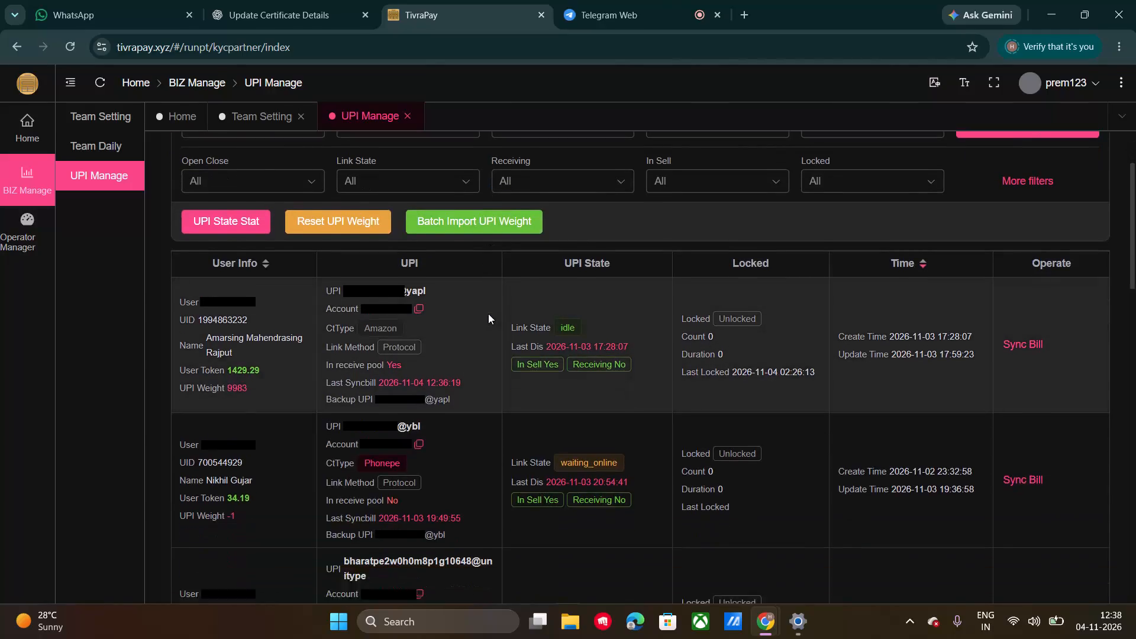
Examine the UPI records on page 2 of the list, including their user tokens, UPI weights, types, link states and lock status.
{"action": "scroll", "coordinate": [488, 314], "scroll_direction": "down", "scroll_amount": 1}
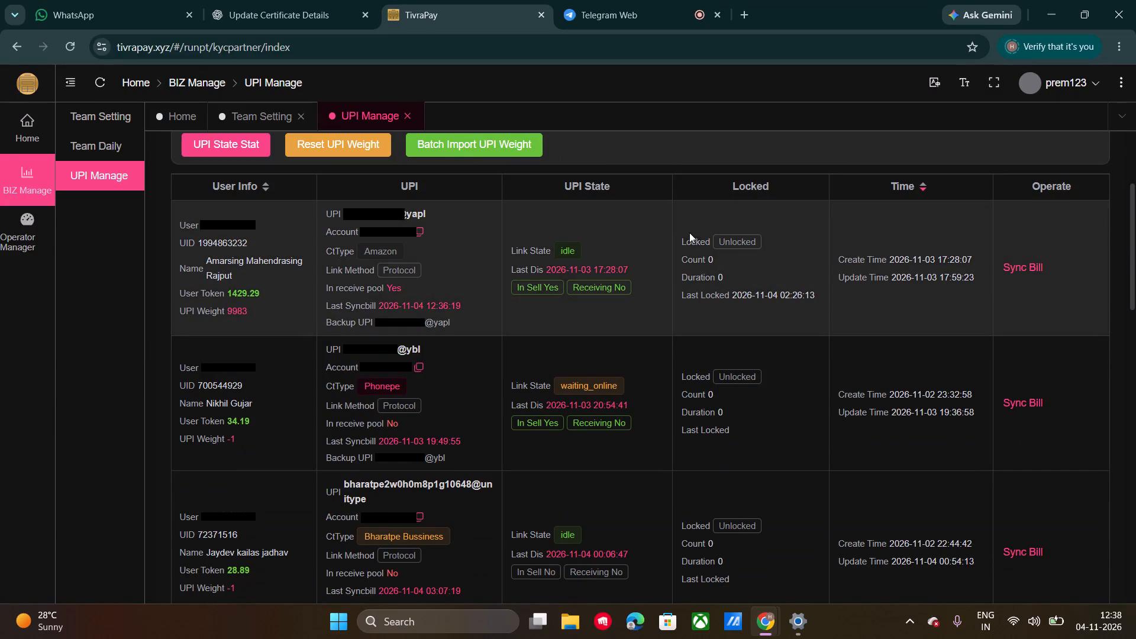
{"action": "scroll", "coordinate": [717, 268], "scroll_direction": "down", "scroll_amount": 6}
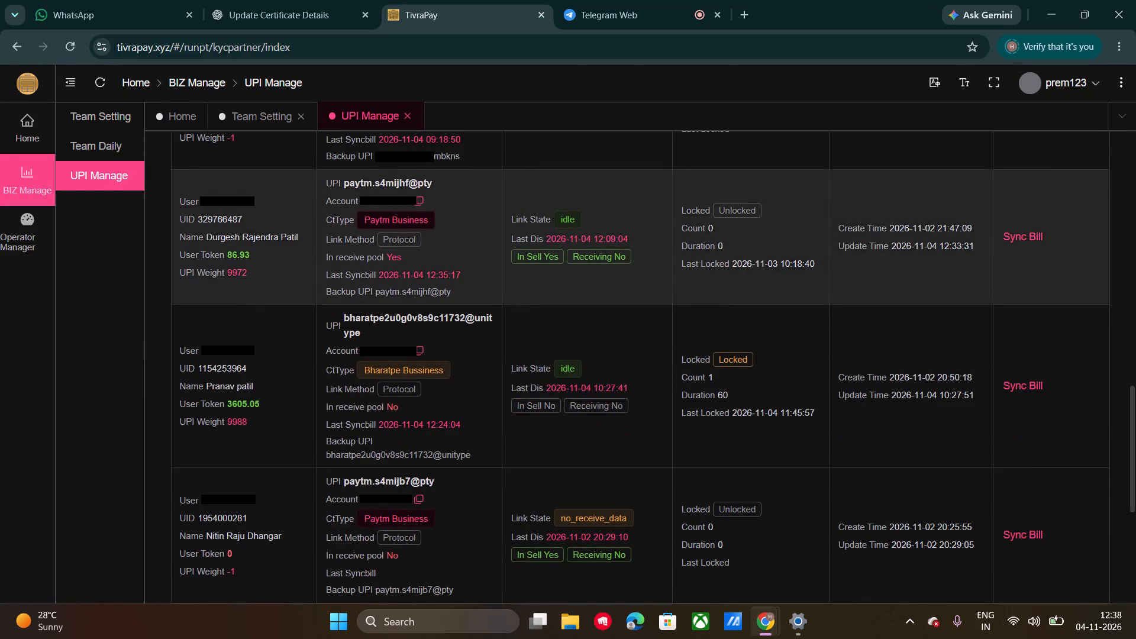
{"action": "scroll", "coordinate": [717, 268], "scroll_direction": "down", "scroll_amount": 2}
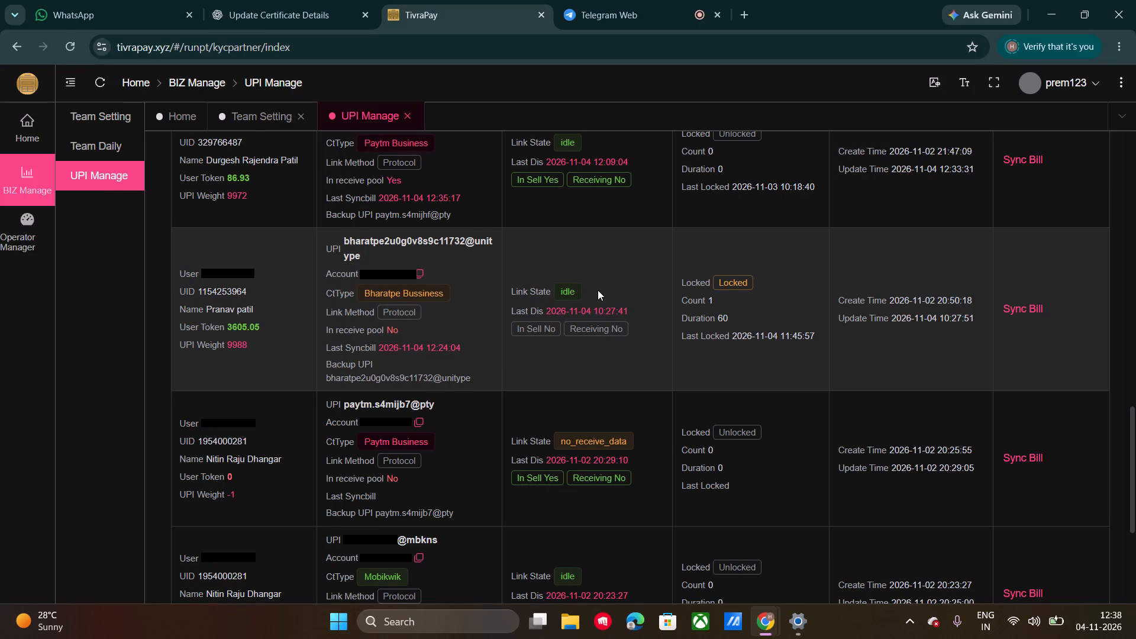
{"action": "scroll", "coordinate": [598, 290], "scroll_direction": "up", "scroll_amount": 3}
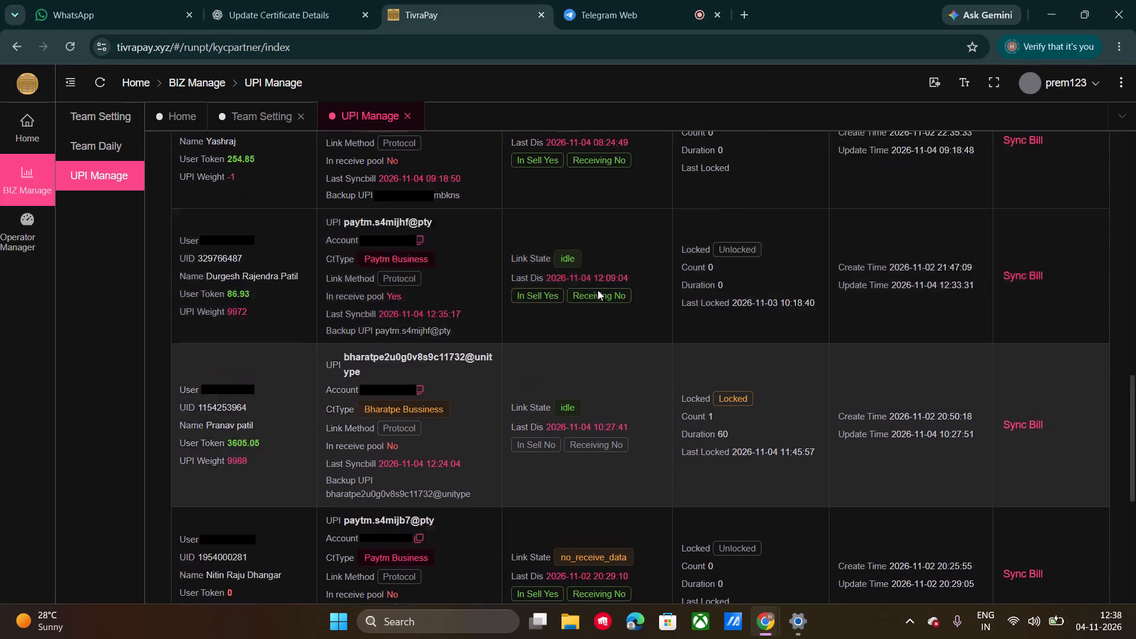
{"action": "scroll", "coordinate": [598, 290], "scroll_direction": "up", "scroll_amount": 6}
{"action": "scroll", "coordinate": [598, 290], "scroll_direction": "down", "scroll_amount": 2}
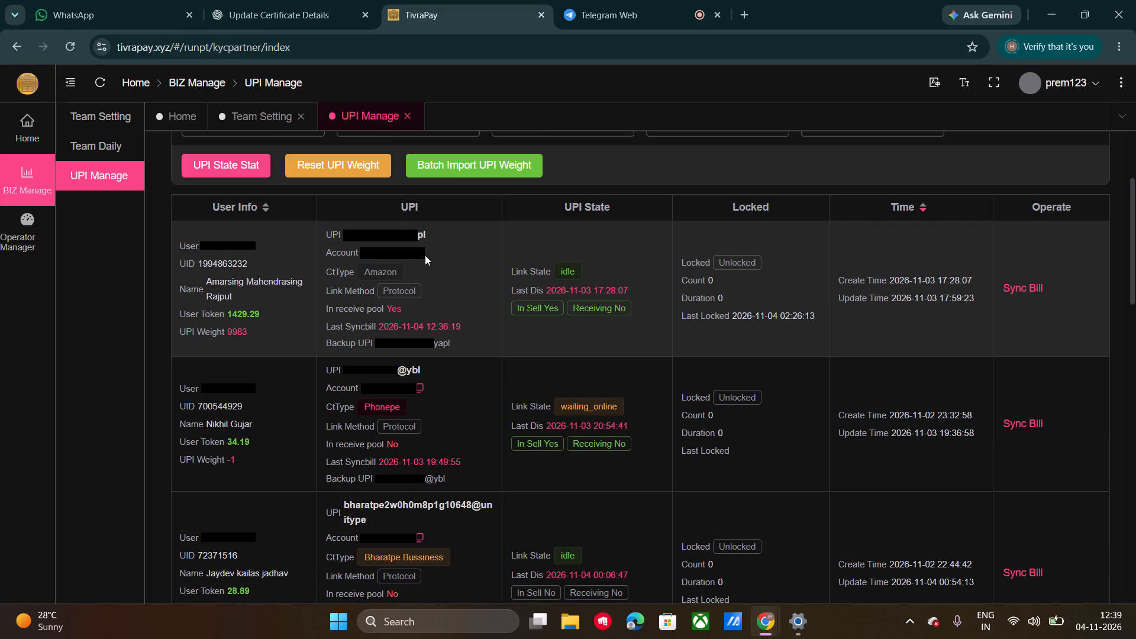
{"action": "scroll", "coordinate": [425, 255], "scroll_direction": "down", "scroll_amount": 1}
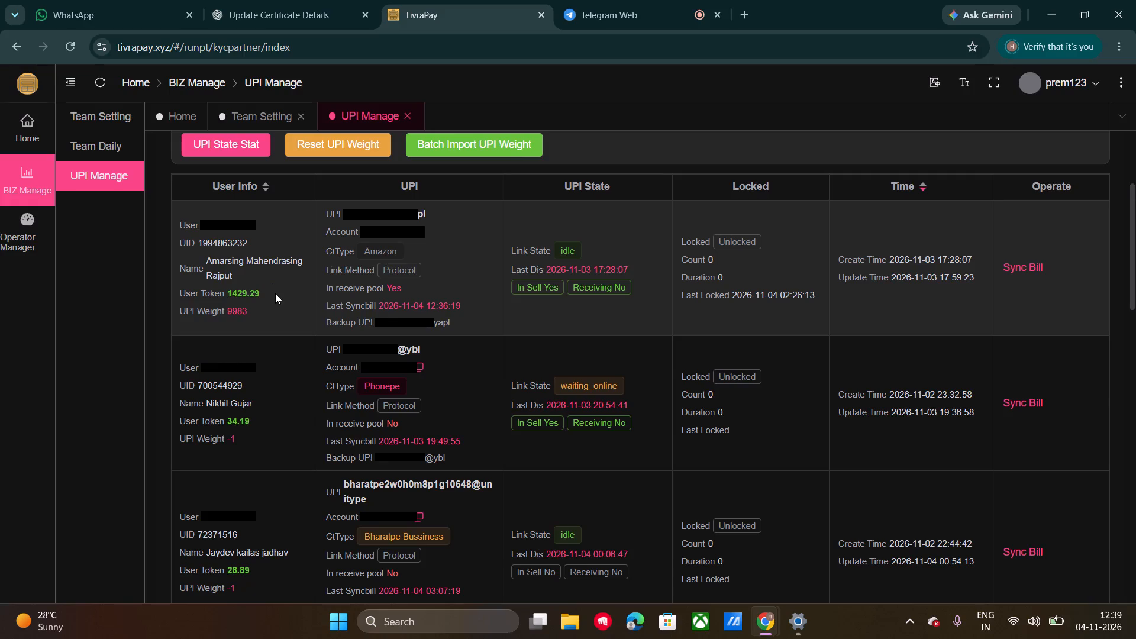
{"action": "scroll", "coordinate": [275, 293], "scroll_direction": "down", "scroll_amount": 3}
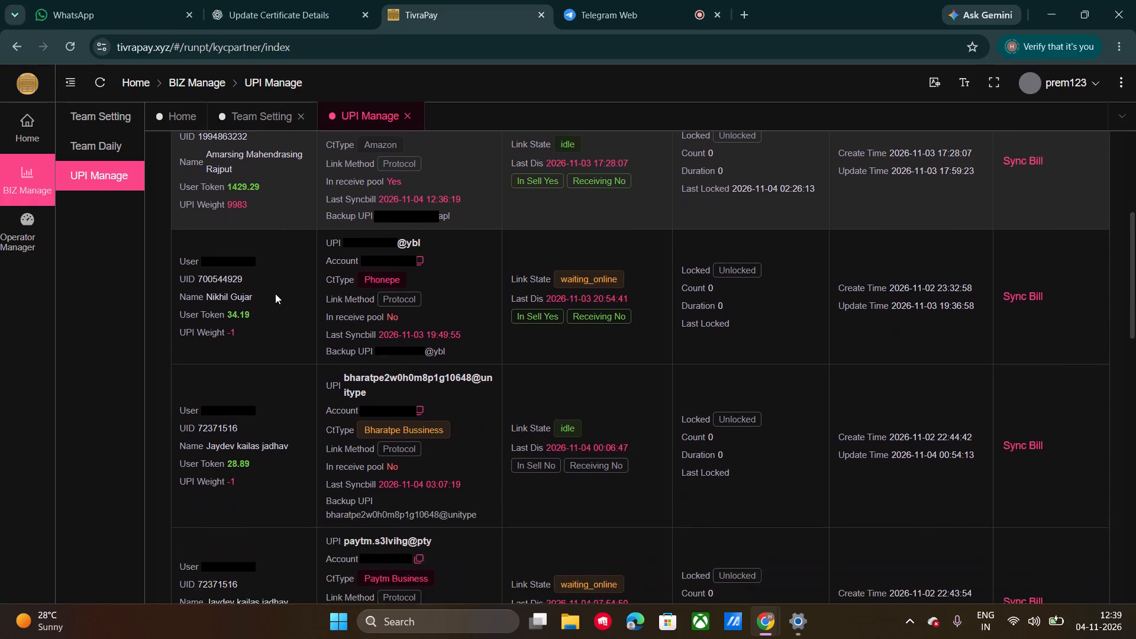
Examine the UPI records further down page 2 of the list, including their types, link states, lock status and sync times.
{"action": "scroll", "coordinate": [275, 293], "scroll_direction": "down", "scroll_amount": 3}
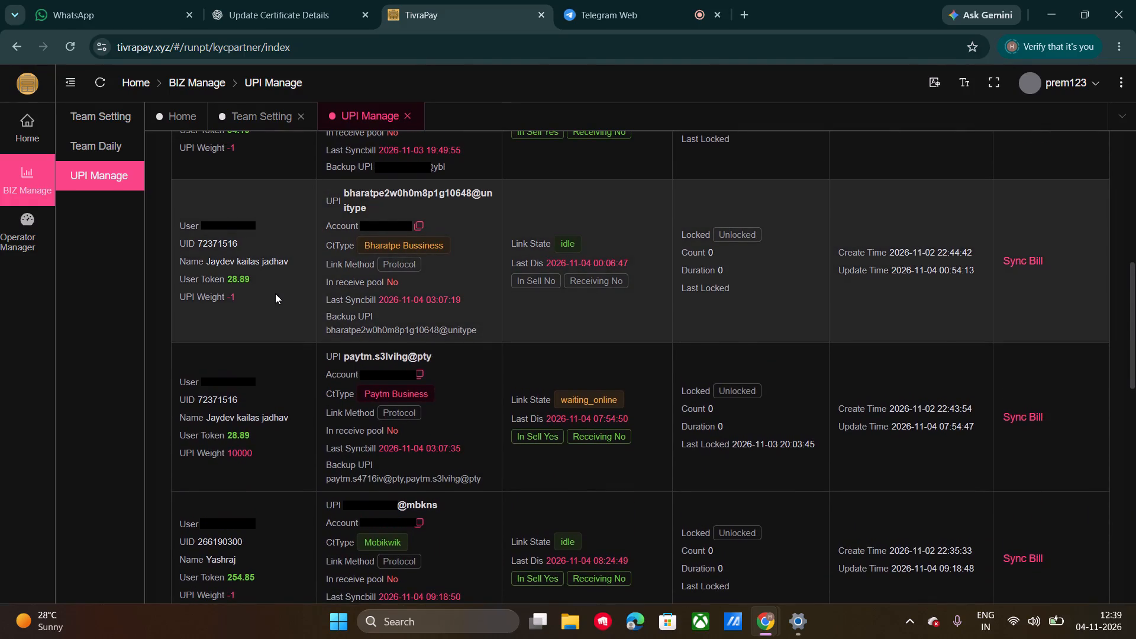
{"action": "scroll", "coordinate": [275, 293], "scroll_direction": "up", "scroll_amount": 5}
{"action": "scroll", "coordinate": [275, 293], "scroll_direction": "down", "scroll_amount": 6}
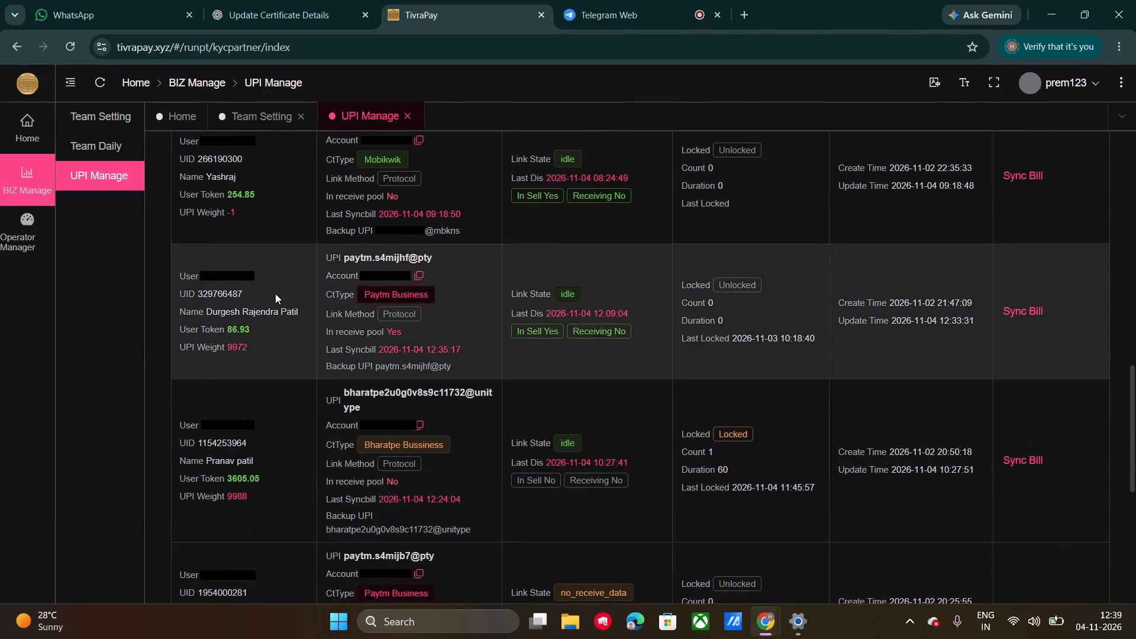
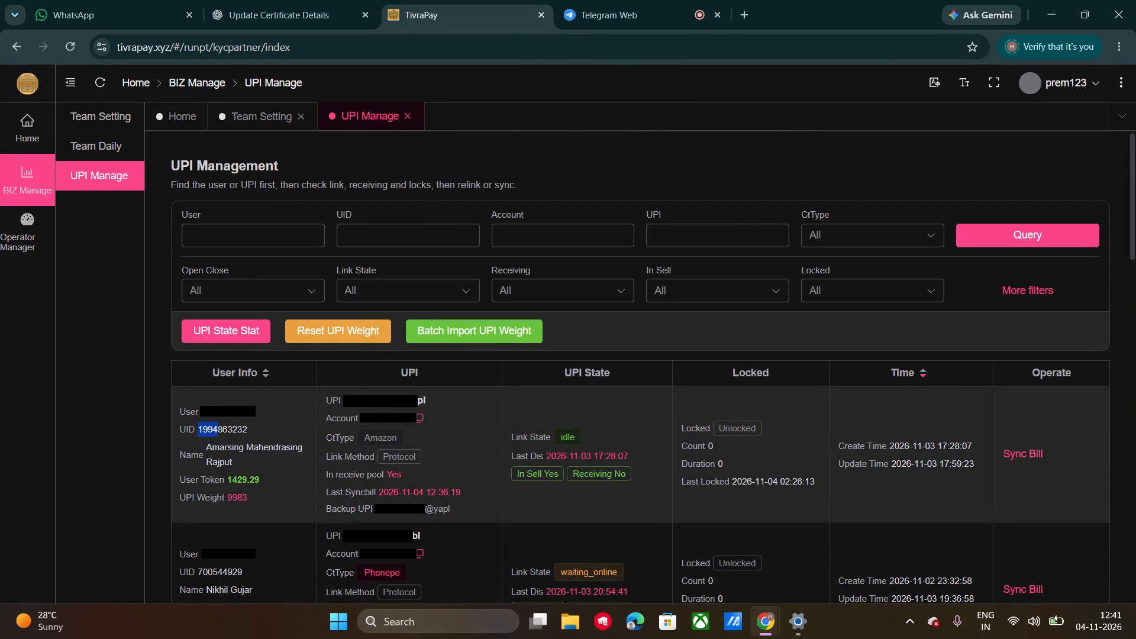
Query the UPI list for the UID copied from the first record, using it as the UID filter.
{"action": "left_click", "coordinate": [206, 428]}
{"action": "left_click", "coordinate": [198, 430]}
{"action": "left_click_drag", "start_coordinate": [245, 425], "coordinate": [200, 431]}
{"action": "left_click_drag", "start_coordinate": [200, 431], "coordinate": [195, 431]}
{"action": "key", "text": "ctrl+c"}
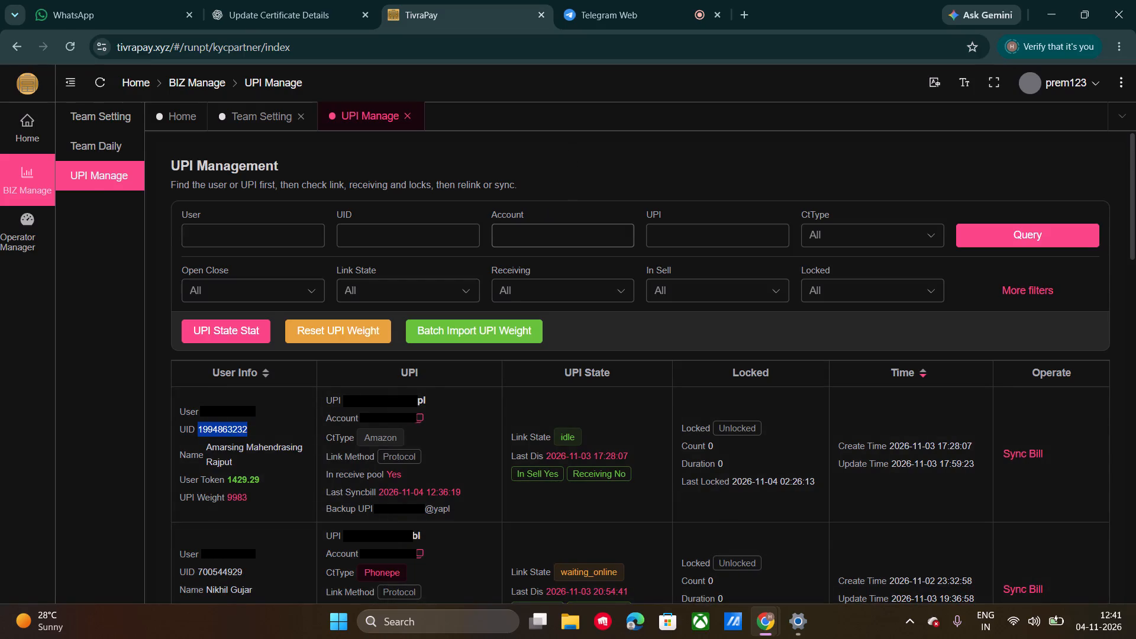
{"action": "left_click", "coordinate": [402, 251]}
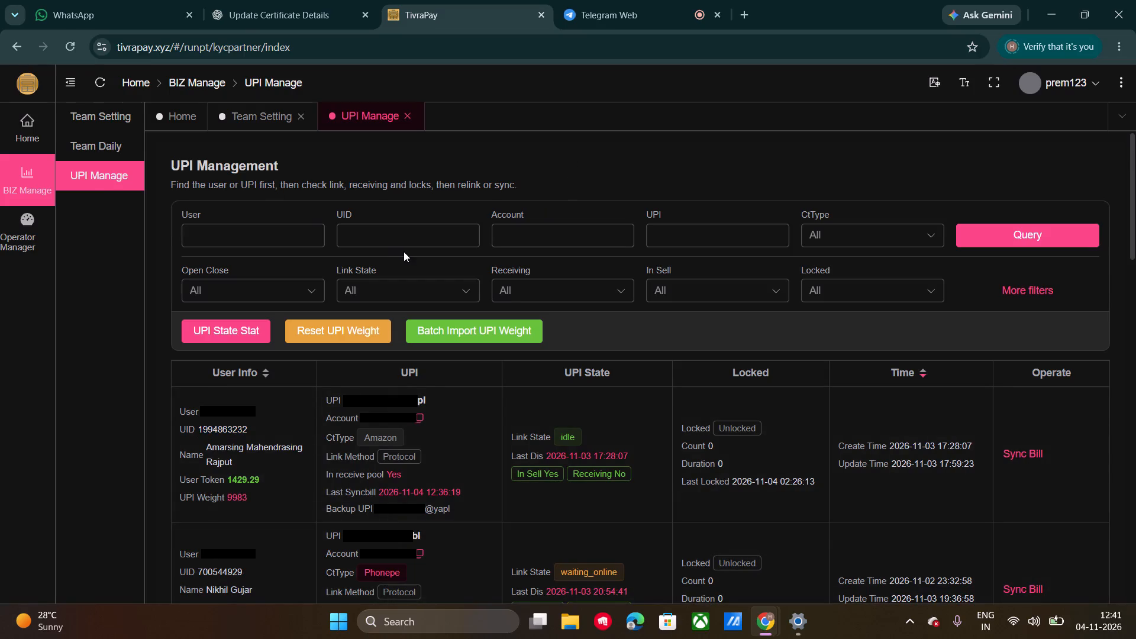
{"action": "left_click", "coordinate": [401, 241]}
{"action": "key", "text": "ctrl+v"}
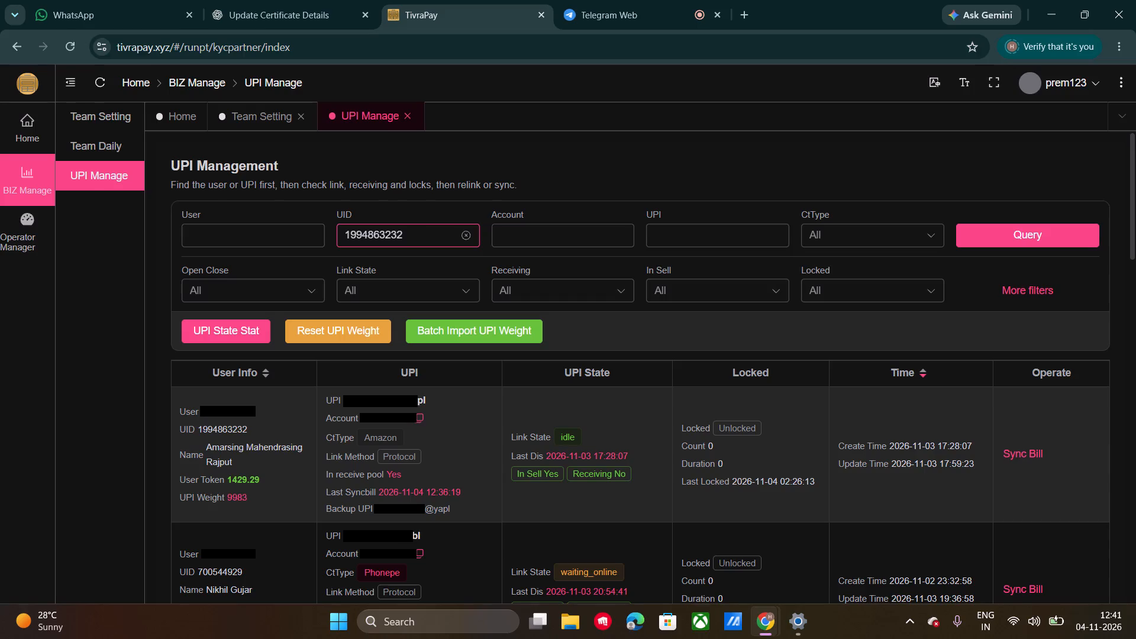
{"action": "double_click", "coordinate": [202, 409]}
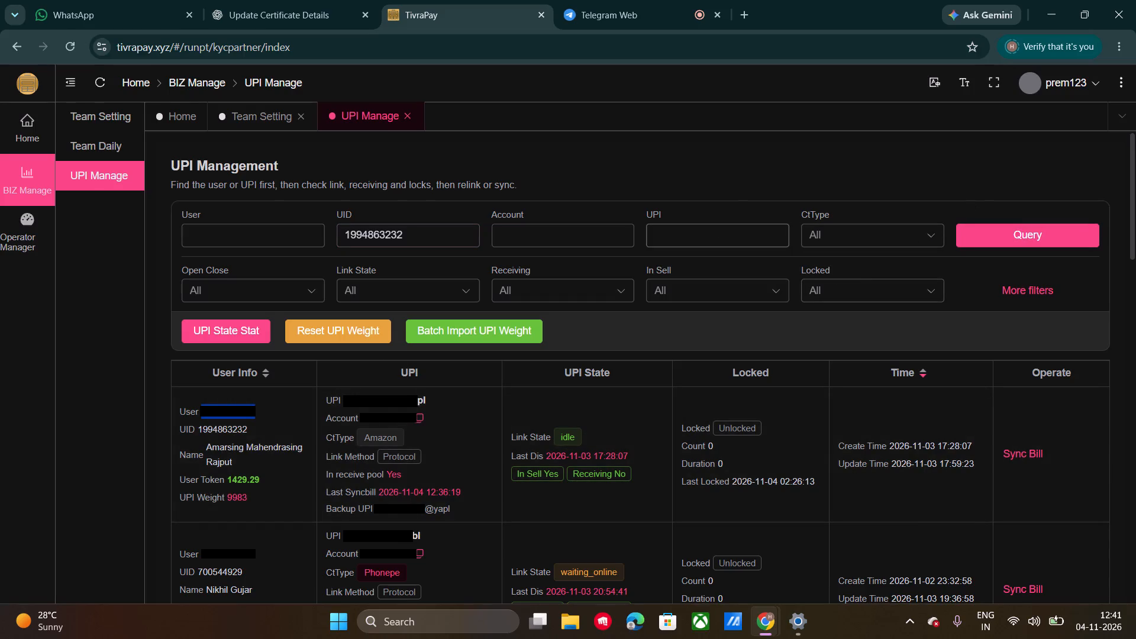
{"action": "left_click", "coordinate": [983, 230]}
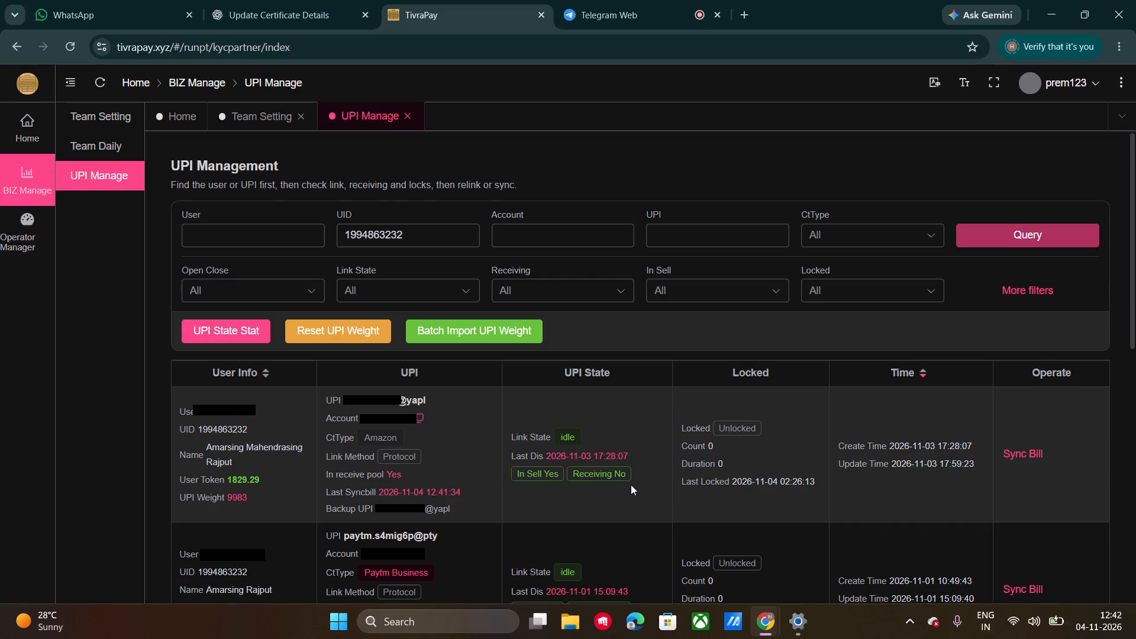
Examine this user's UPI records, comparing their types, UPI weights, link states, receive-pool, selling and receiving flags, and lock status.
{"action": "scroll", "coordinate": [631, 485], "scroll_direction": "down", "scroll_amount": 2}
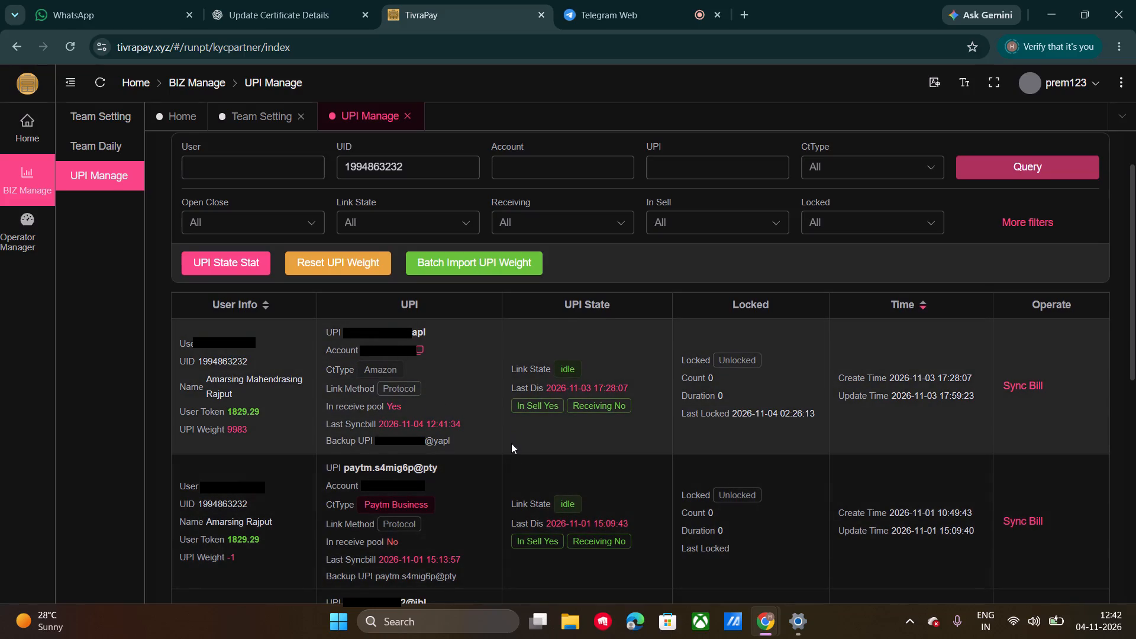
{"action": "scroll", "coordinate": [511, 443], "scroll_direction": "down", "scroll_amount": 6}
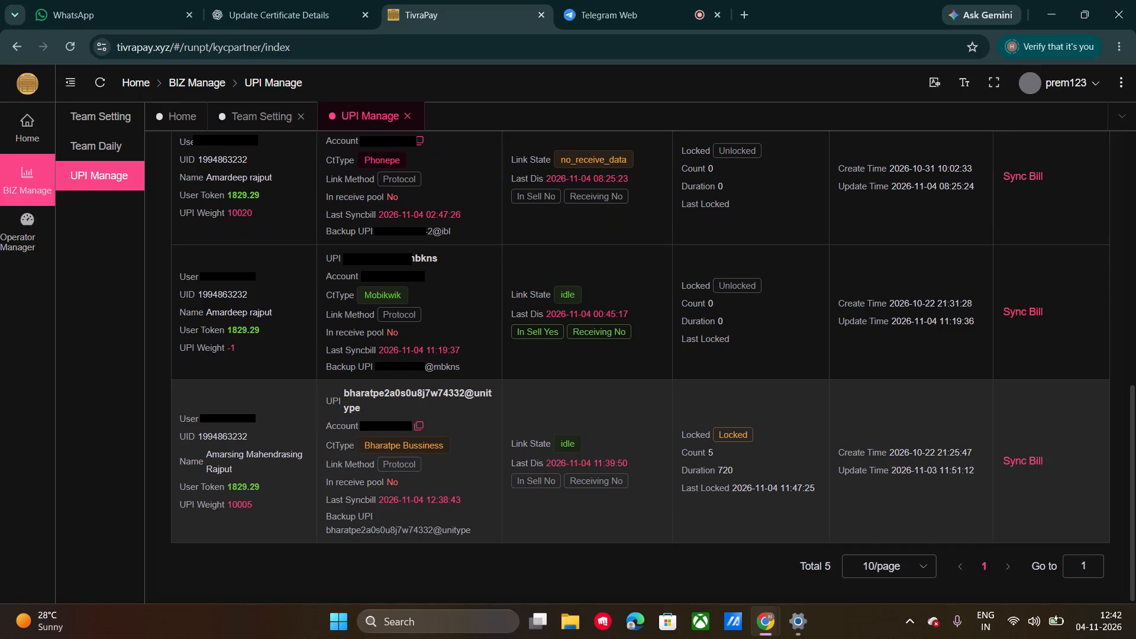
{"action": "scroll", "coordinate": [511, 443], "scroll_direction": "up", "scroll_amount": 4}
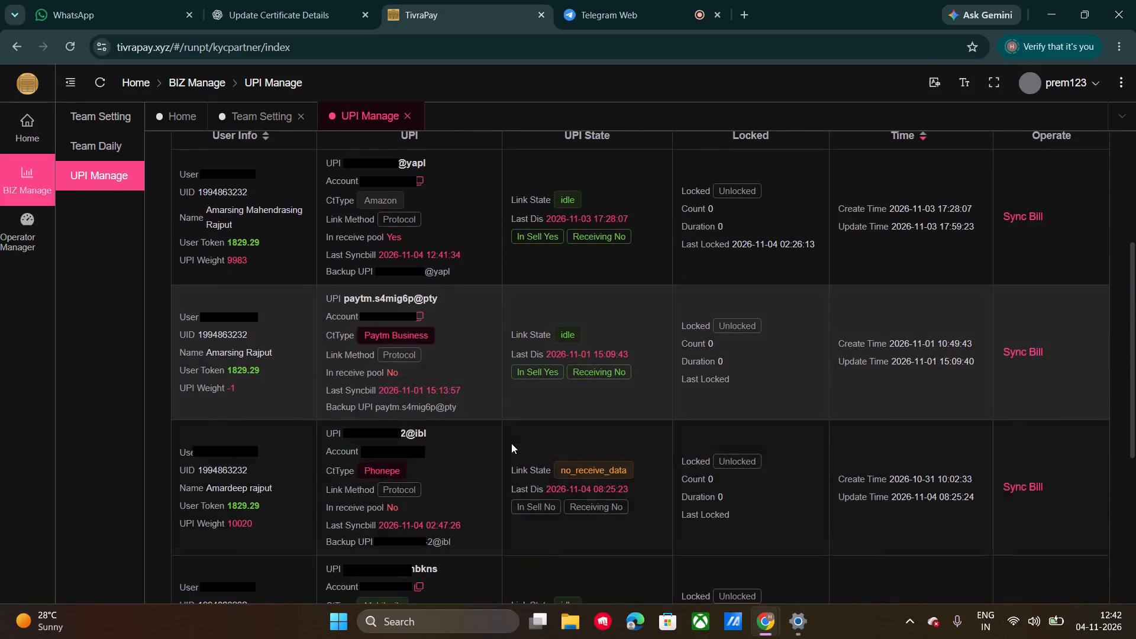
{"action": "scroll", "coordinate": [511, 443], "scroll_direction": "down", "scroll_amount": 3}
{"action": "scroll", "coordinate": [511, 443], "scroll_direction": "up", "scroll_amount": 3}
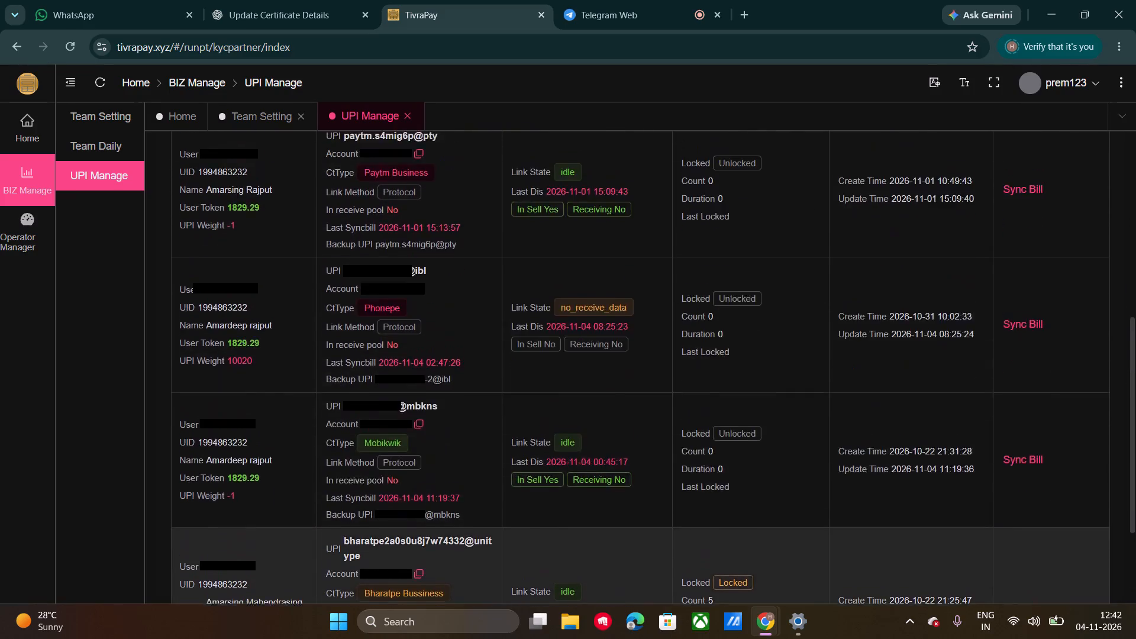
{"action": "scroll", "coordinate": [511, 443], "scroll_direction": "up", "scroll_amount": 2}
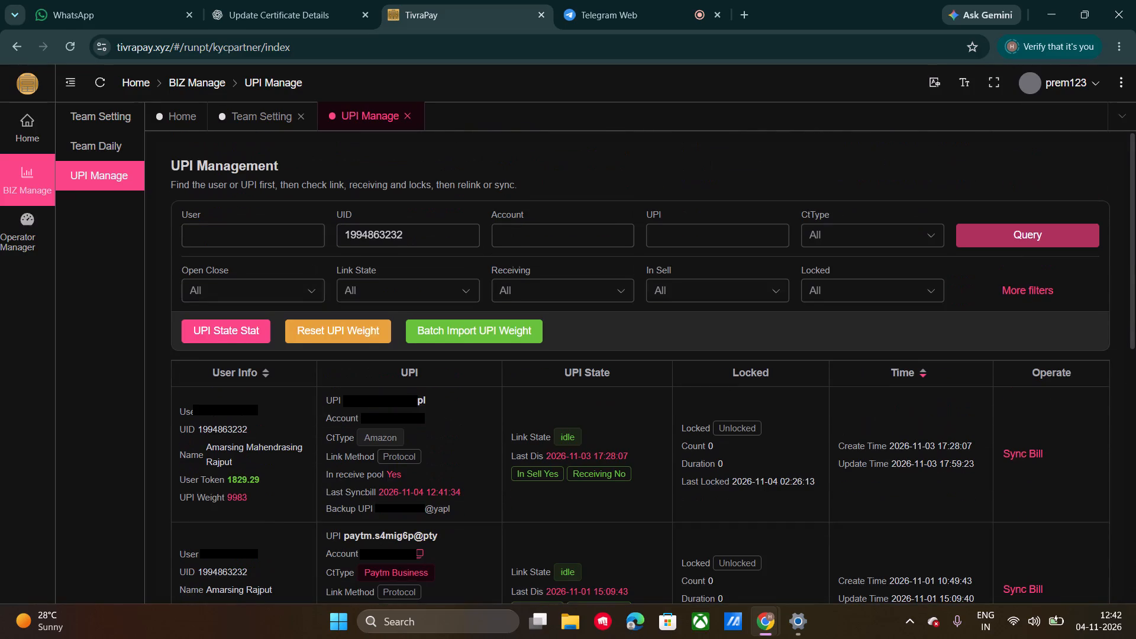
{"action": "scroll", "coordinate": [543, 463], "scroll_direction": "down", "scroll_amount": 3}
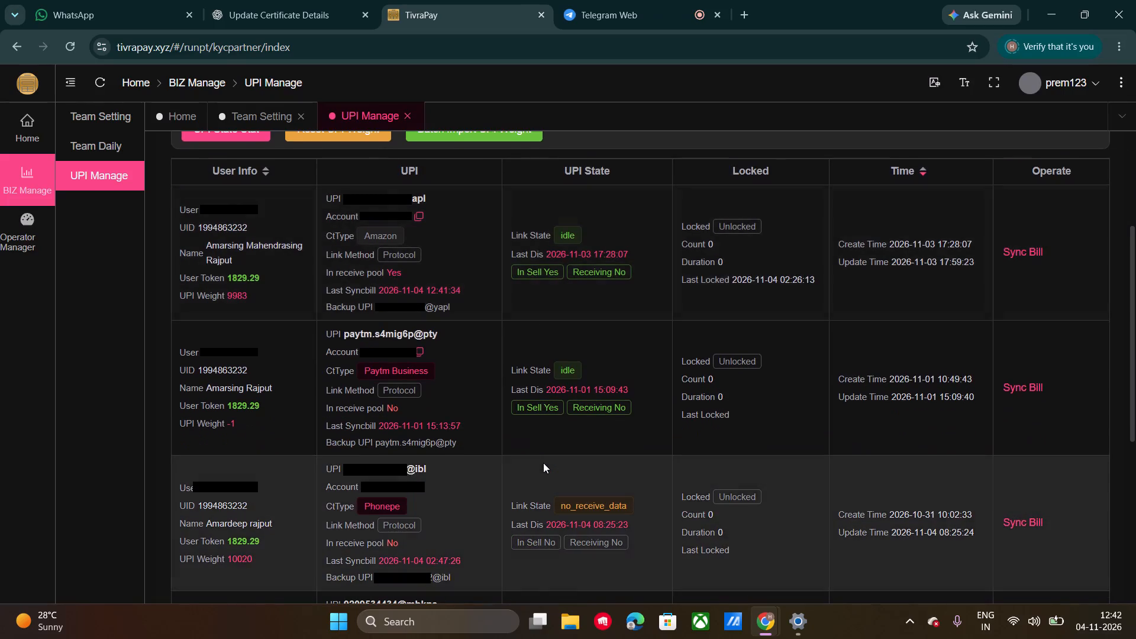
{"action": "scroll", "coordinate": [543, 463], "scroll_direction": "down", "scroll_amount": 2}
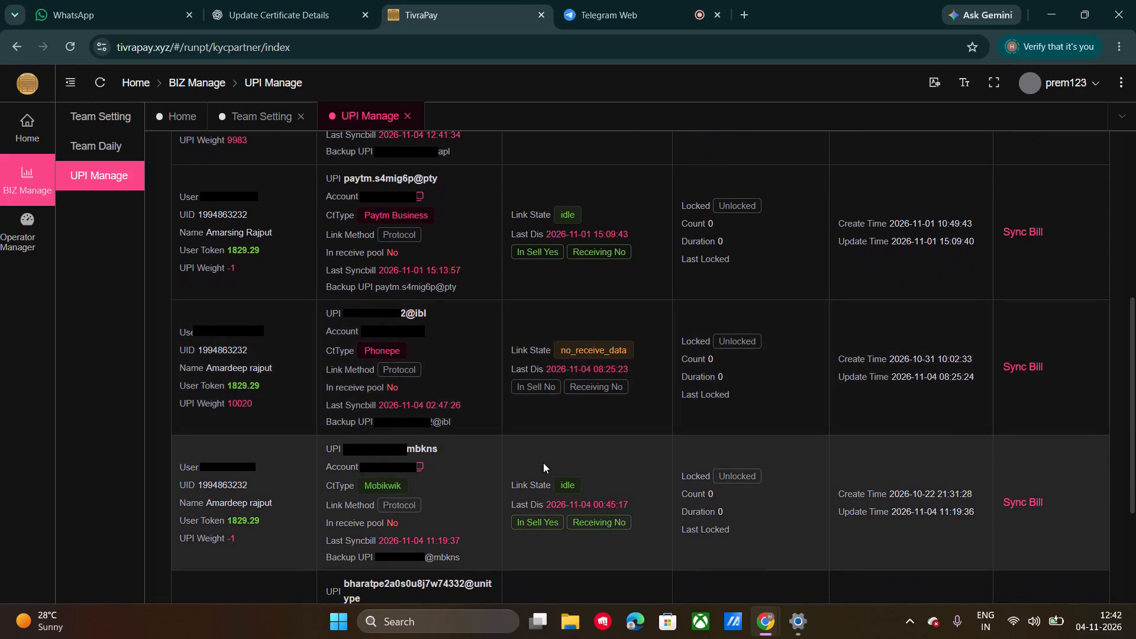
{"action": "scroll", "coordinate": [543, 463], "scroll_direction": "down", "scroll_amount": 3}
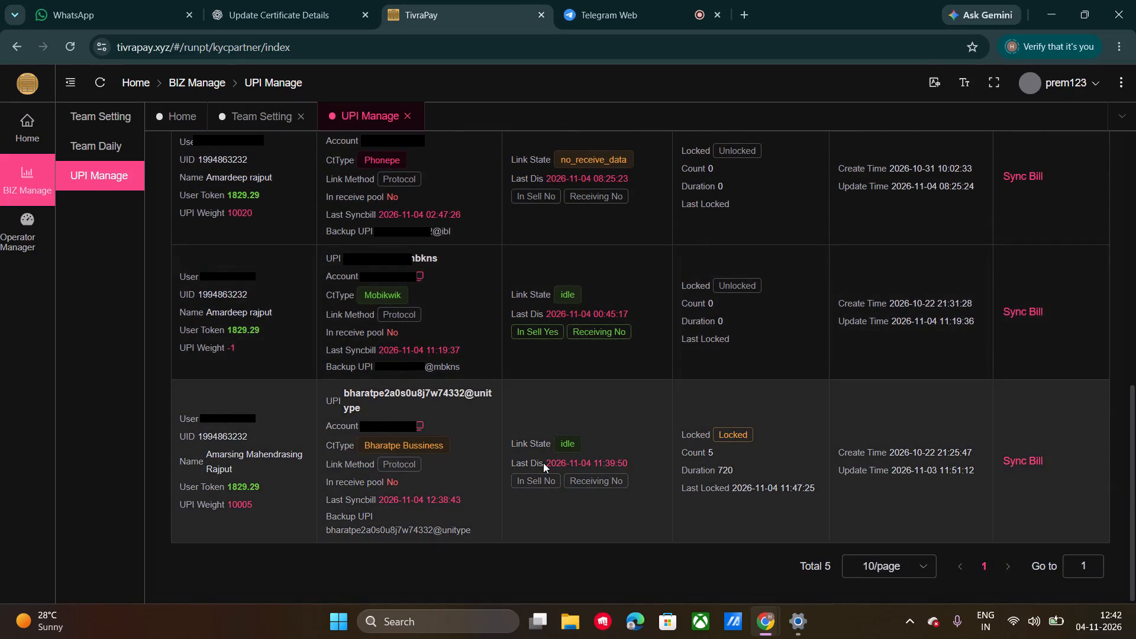
{"action": "scroll", "coordinate": [543, 463], "scroll_direction": "up", "scroll_amount": 1}
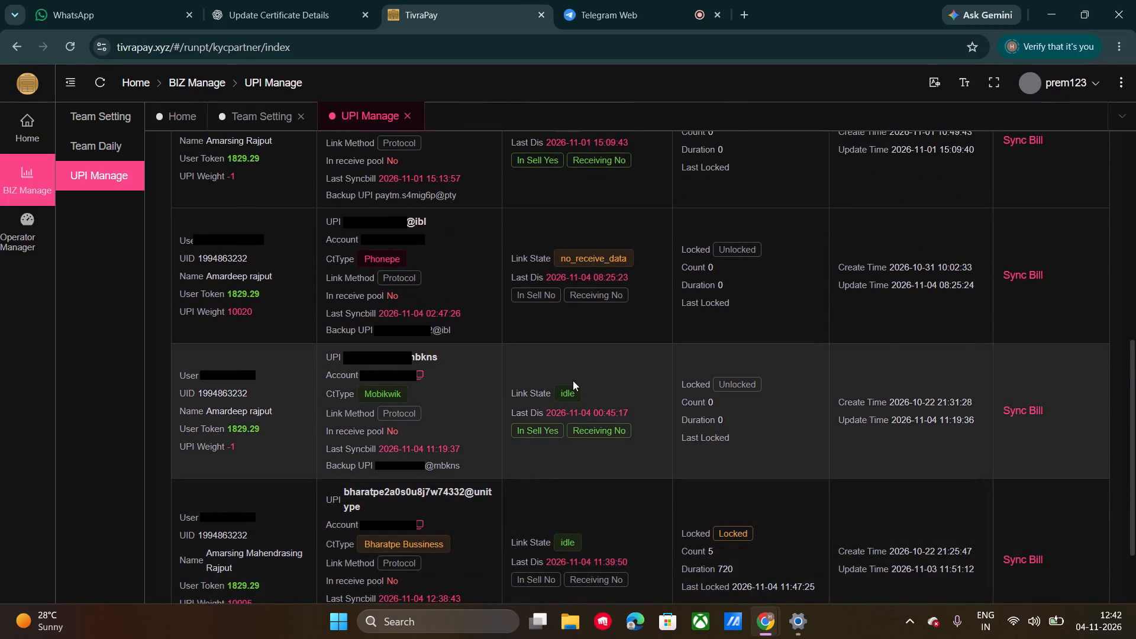
{"action": "scroll", "coordinate": [573, 380], "scroll_direction": "up", "scroll_amount": 3}
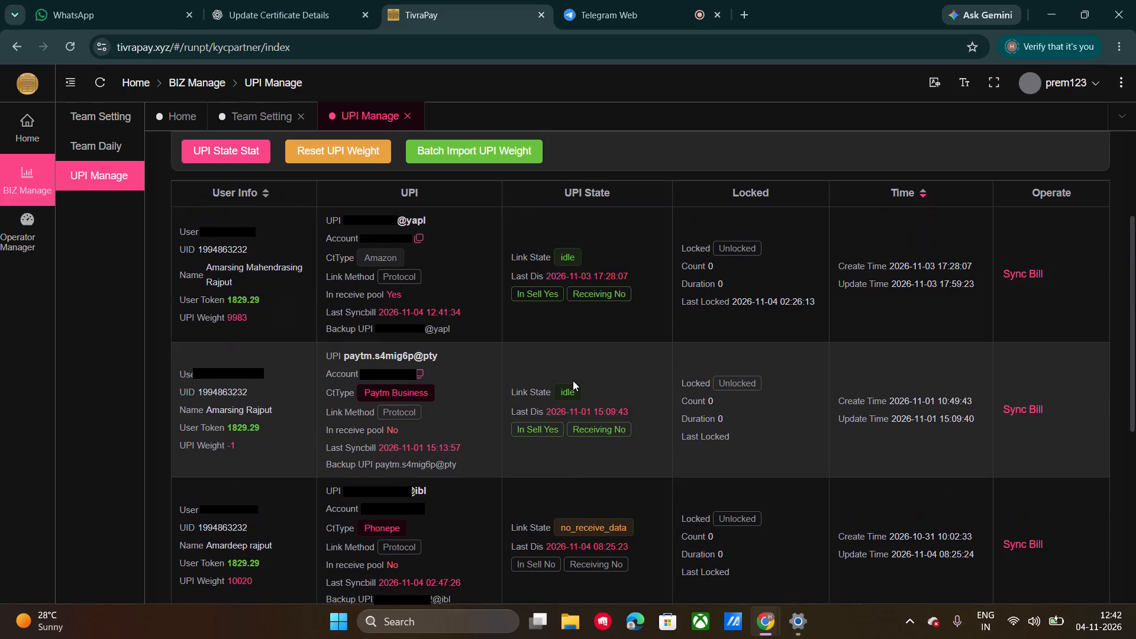
{"action": "scroll", "coordinate": [573, 380], "scroll_direction": "down", "scroll_amount": 1}
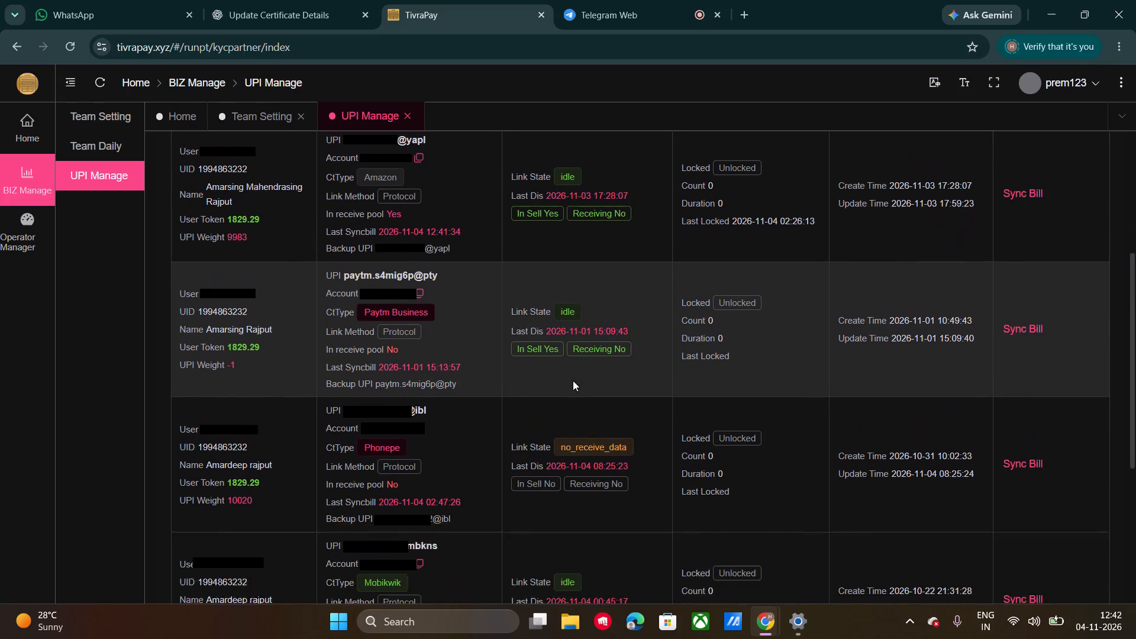
Recheck the filtered user's UPI records from the Amazon entry through the Bharatpe Bussiness entry, comparing link states and lock status.
{"action": "scroll", "coordinate": [573, 380], "scroll_direction": "down", "scroll_amount": 2}
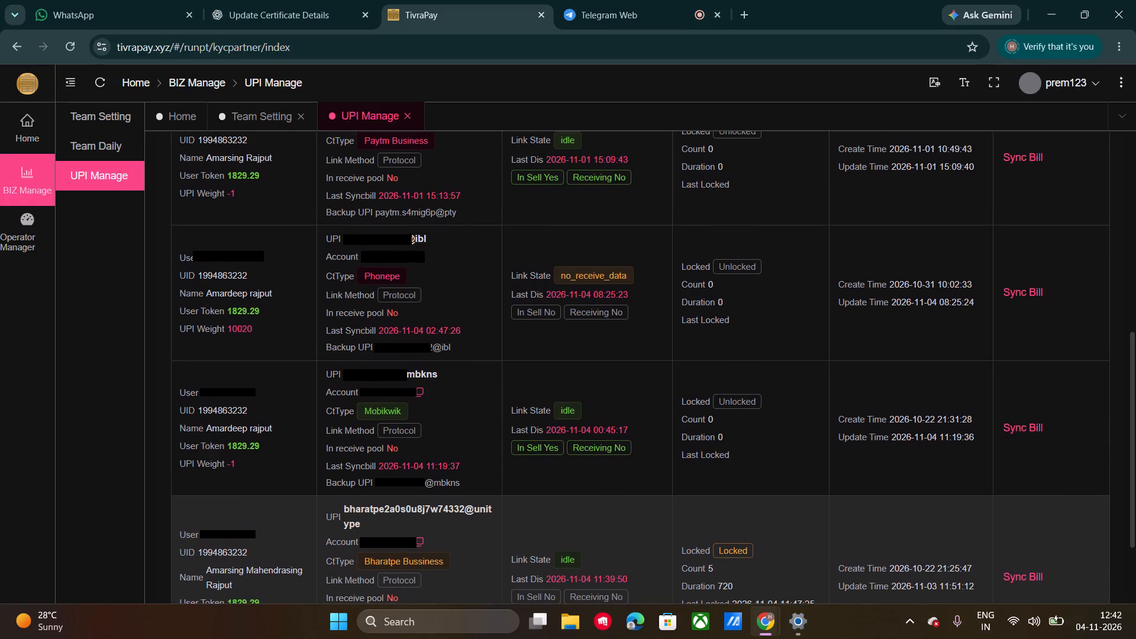
{"action": "scroll", "coordinate": [563, 406], "scroll_direction": "up", "scroll_amount": 1}
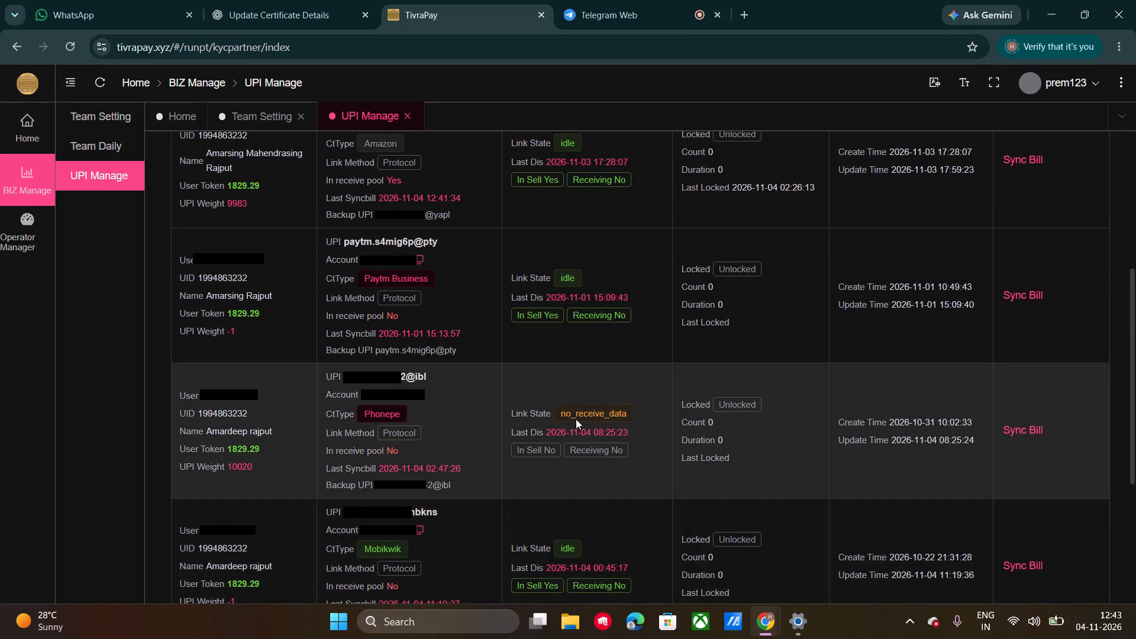
{"action": "scroll", "coordinate": [576, 419], "scroll_direction": "up", "scroll_amount": 2}
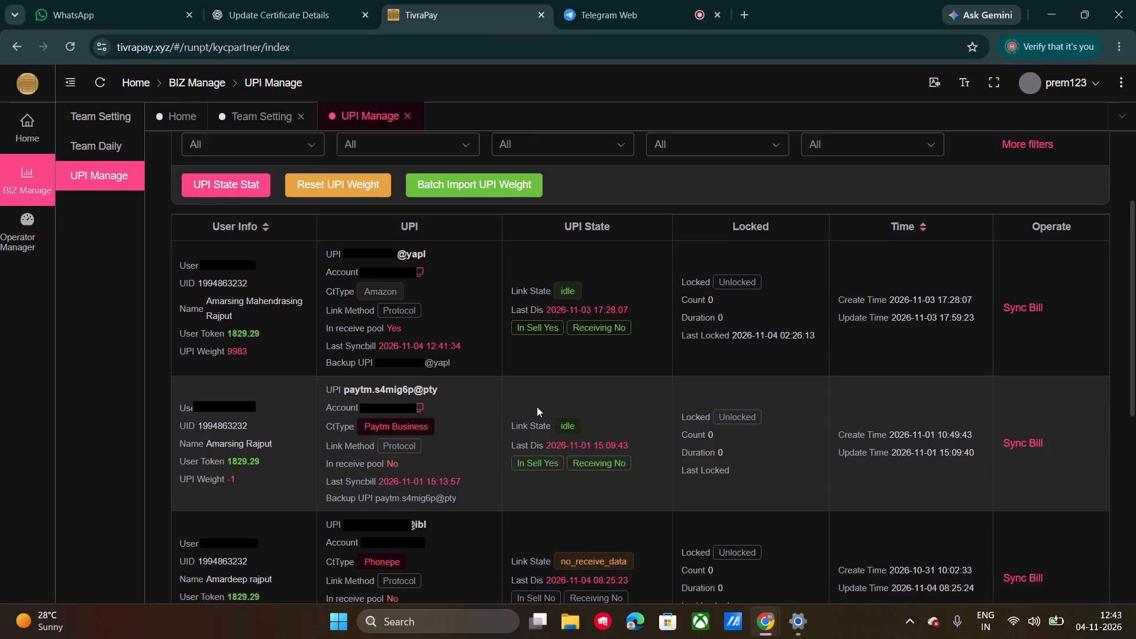
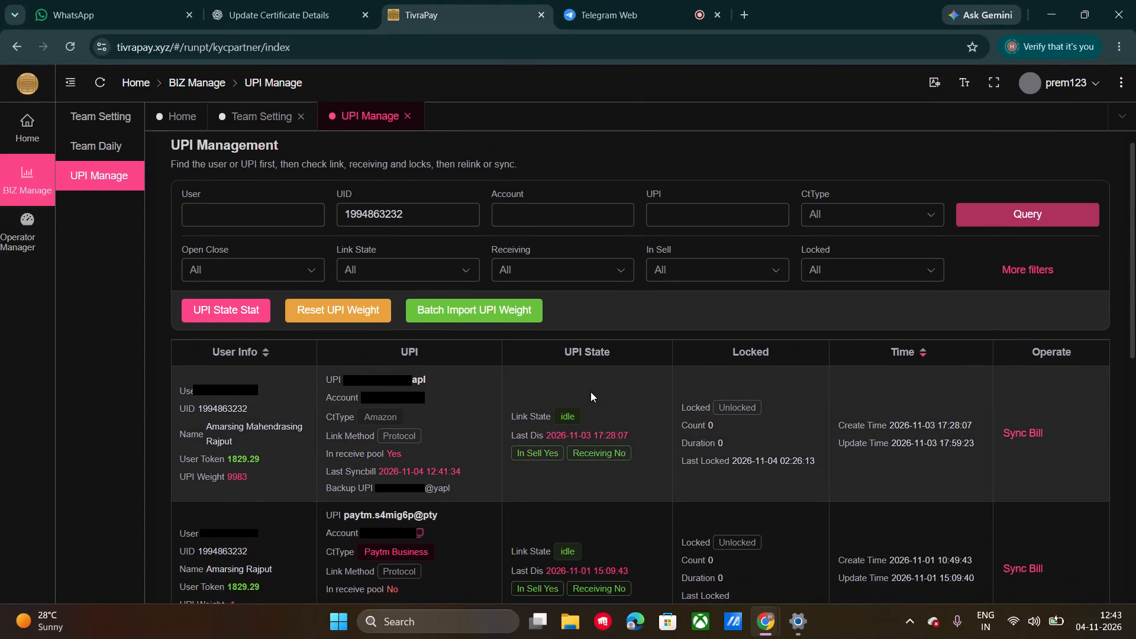
Continue examining this user's UPI records further down the filtered list, including their types, UPI weights, link states and lock status.
{"action": "scroll", "coordinate": [590, 392], "scroll_direction": "down", "scroll_amount": 2}
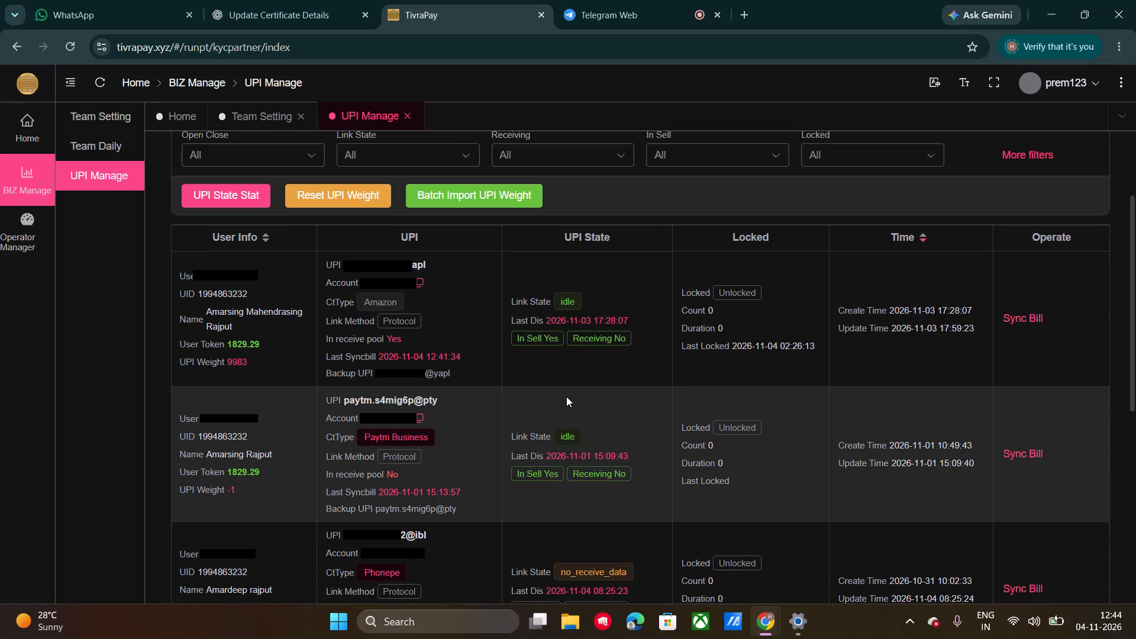
Recheck the filtered user's full set of UPI records, comparing link states, selling and receiving flags, lock details and timestamps.
{"action": "scroll", "coordinate": [566, 396], "scroll_direction": "down", "scroll_amount": 5}
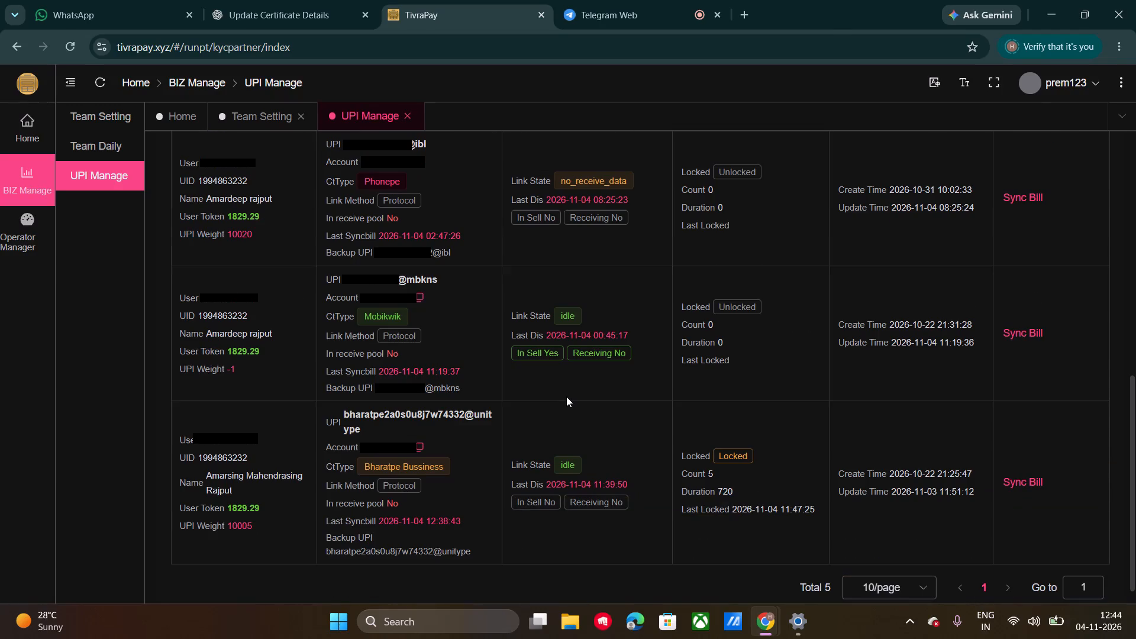
{"action": "scroll", "coordinate": [566, 396], "scroll_direction": "up", "scroll_amount": 3}
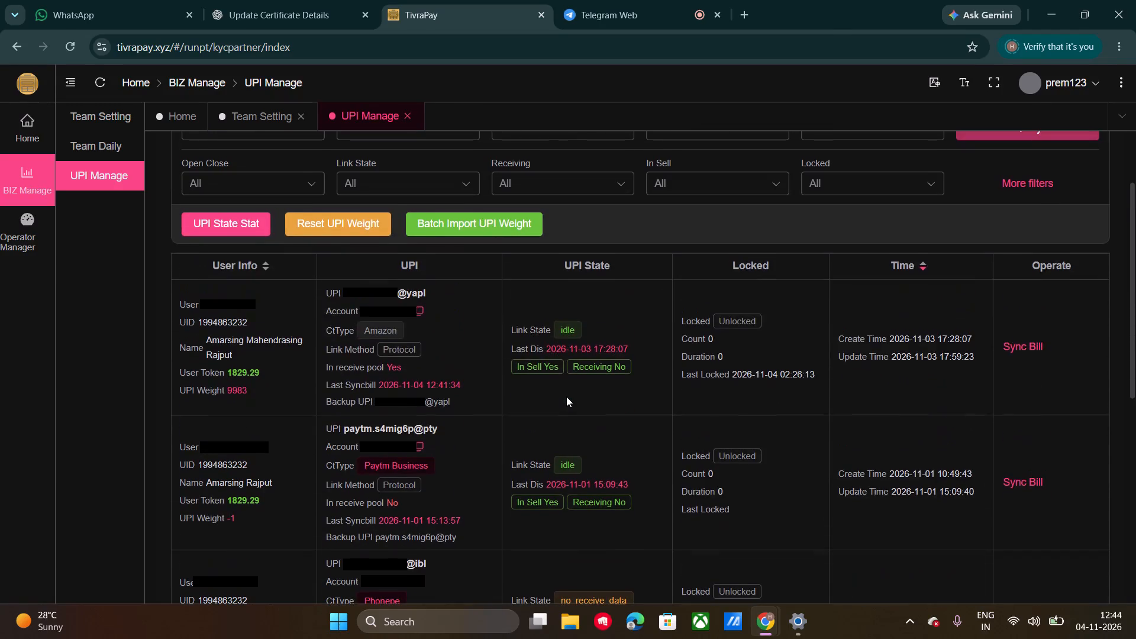
{"action": "scroll", "coordinate": [562, 385], "scroll_direction": "down", "scroll_amount": 1}
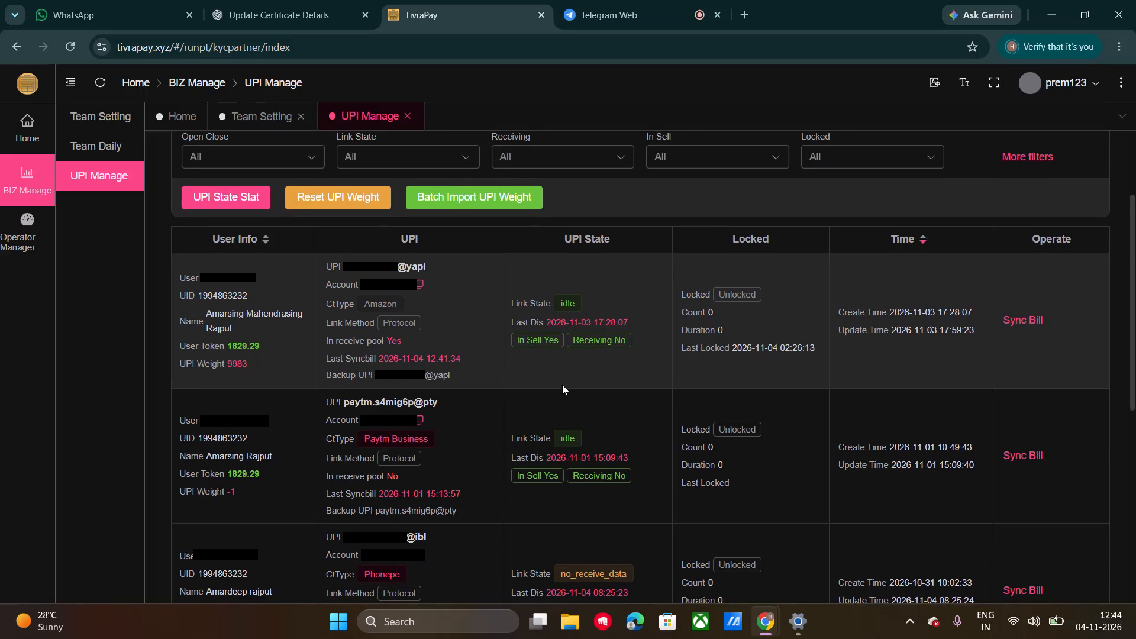
{"action": "scroll", "coordinate": [562, 385], "scroll_direction": "down", "scroll_amount": 2}
{"action": "scroll", "coordinate": [562, 385], "scroll_direction": "up", "scroll_amount": 1}
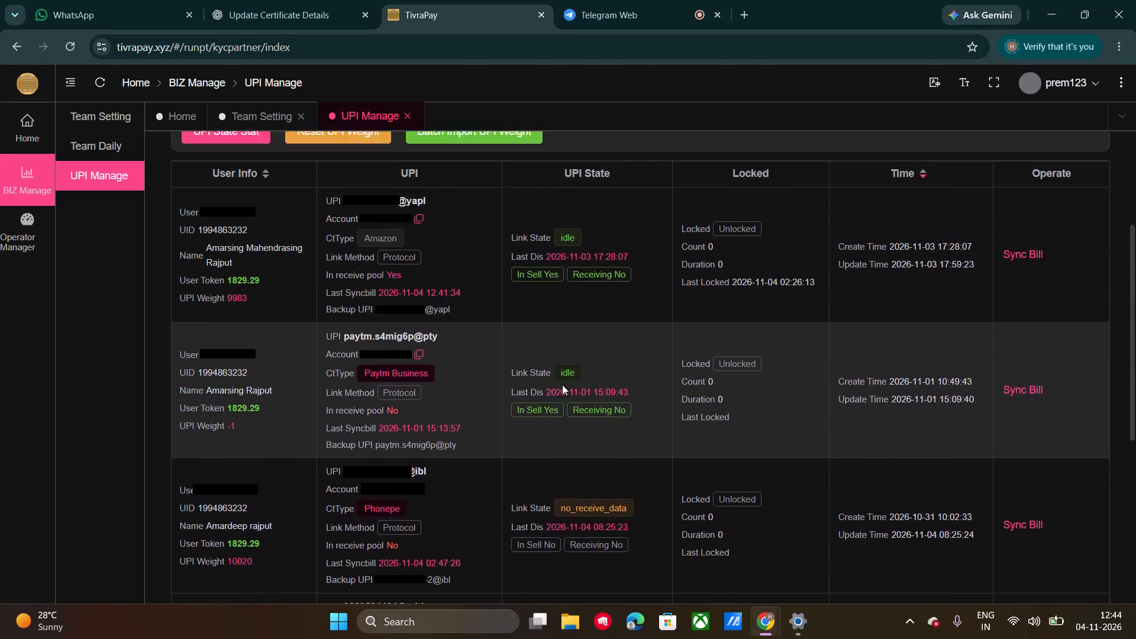
{"action": "scroll", "coordinate": [562, 385], "scroll_direction": "up", "scroll_amount": 1}
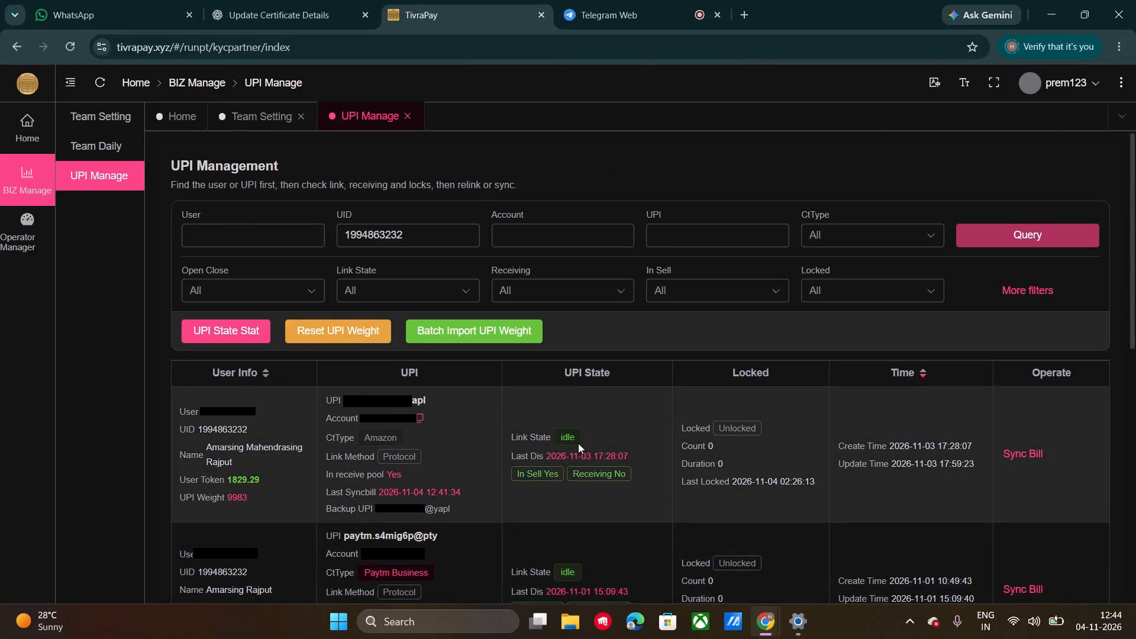
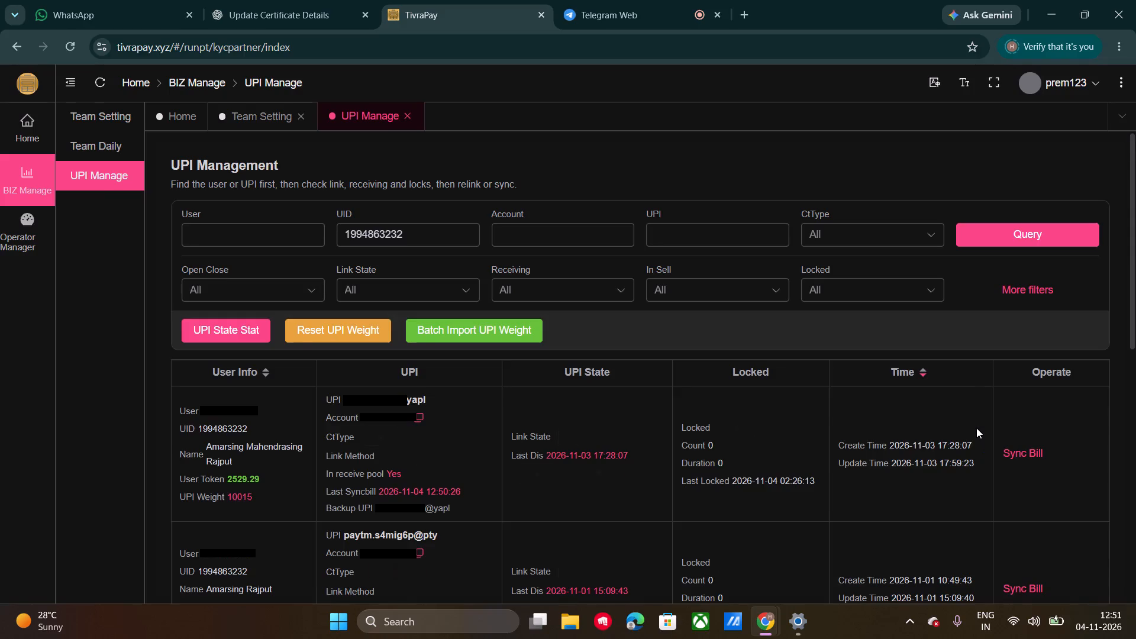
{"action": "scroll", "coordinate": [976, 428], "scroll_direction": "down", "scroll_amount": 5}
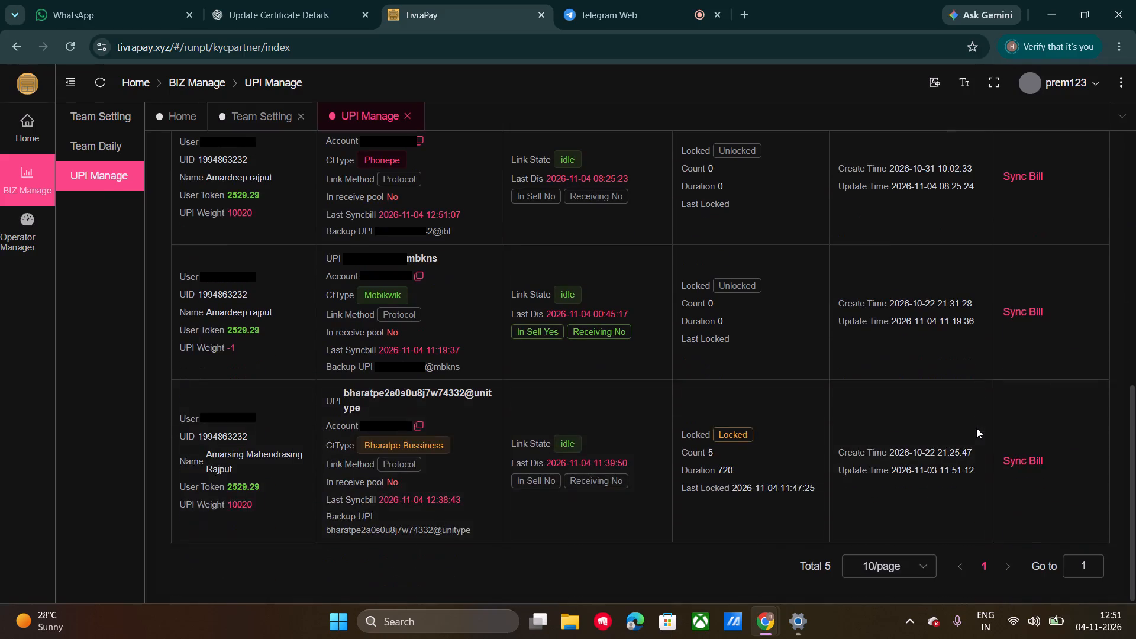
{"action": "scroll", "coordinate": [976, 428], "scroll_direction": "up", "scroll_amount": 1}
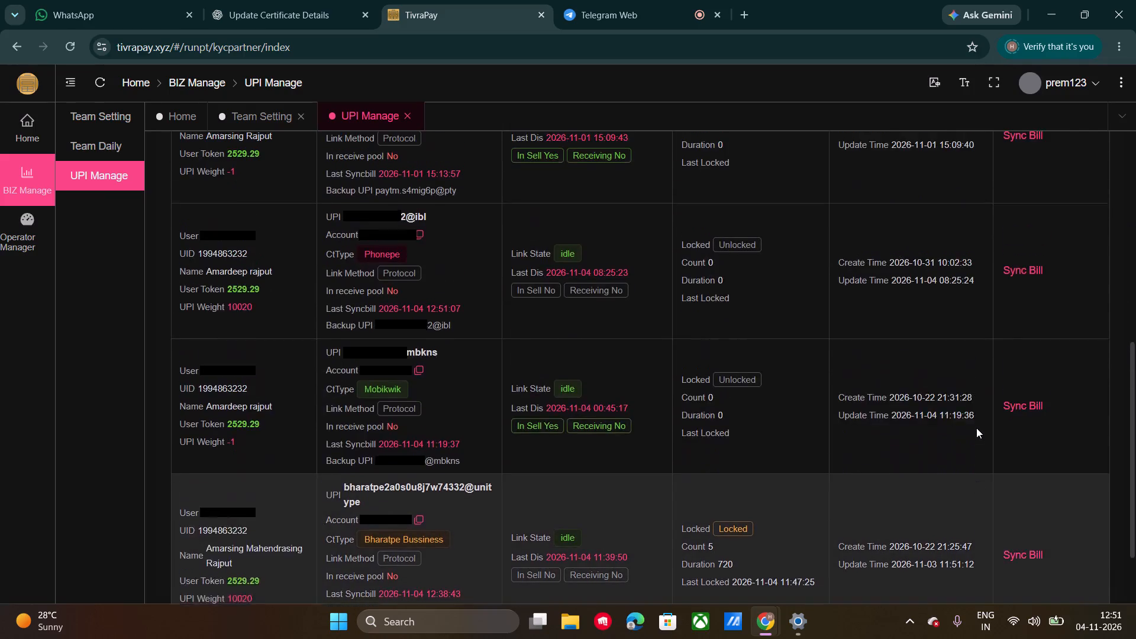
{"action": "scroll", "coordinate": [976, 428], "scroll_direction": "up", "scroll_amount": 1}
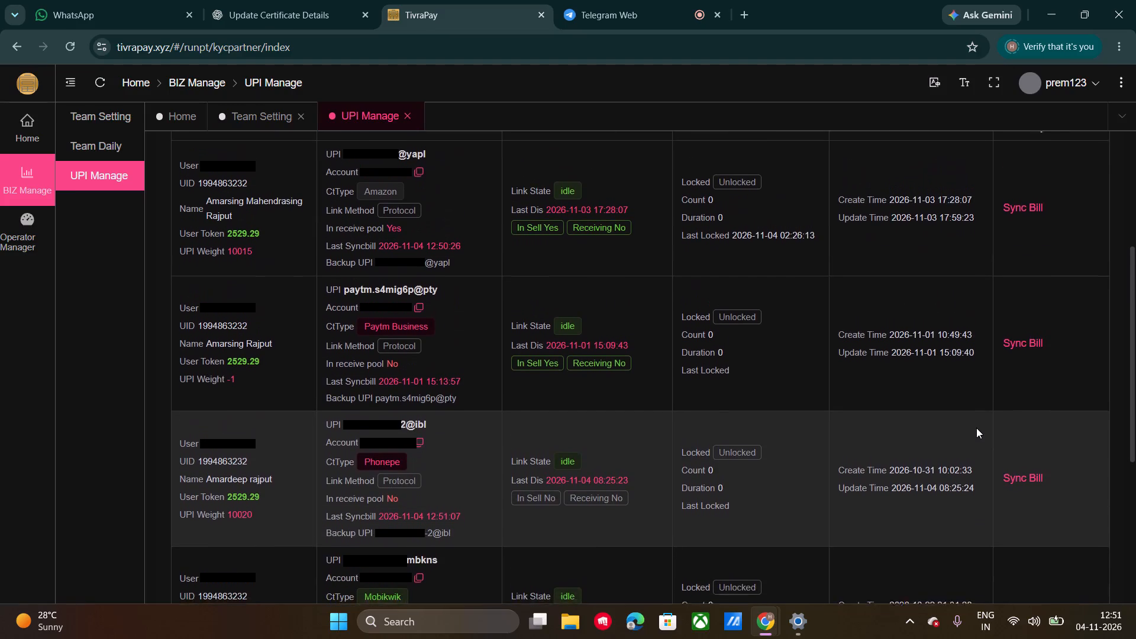
Look back over the filtered user's Phonepe, Paytm Business and Amazon UPI records, returning to the UPI Management query filters.
{"action": "scroll", "coordinate": [976, 428], "scroll_direction": "up", "scroll_amount": 1}
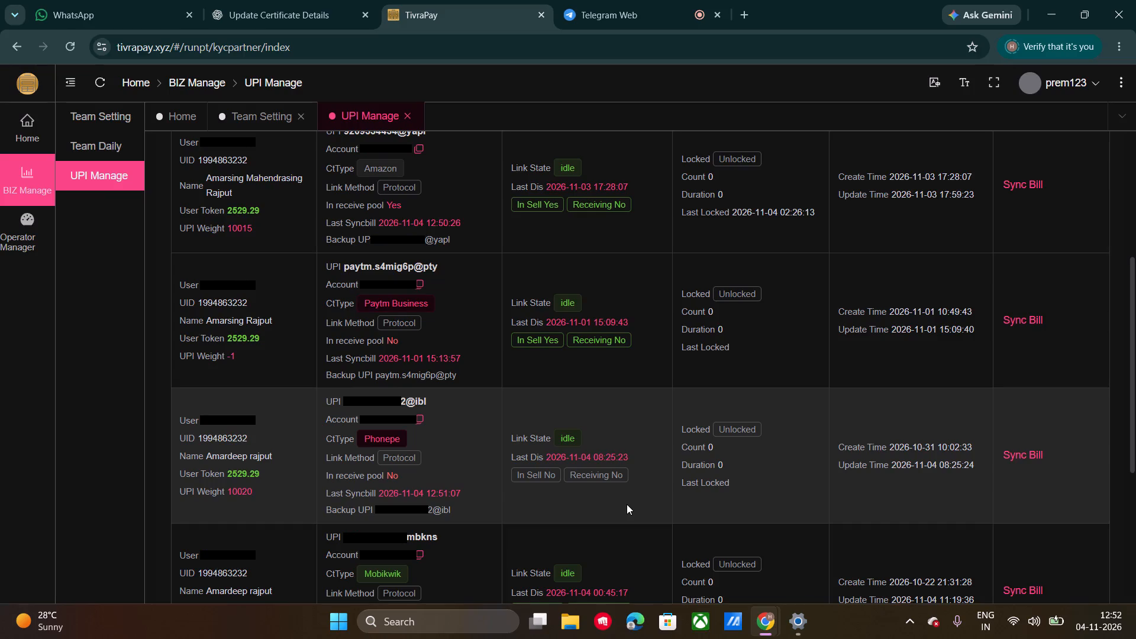
{"action": "scroll", "coordinate": [569, 289], "scroll_direction": "up", "scroll_amount": 1}
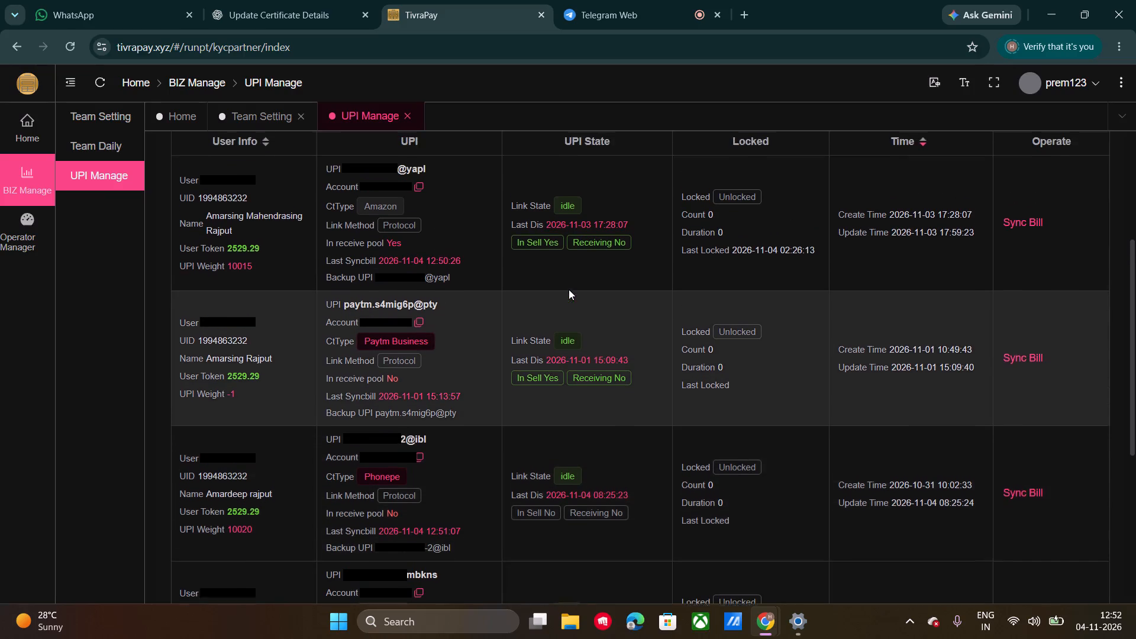
{"action": "scroll", "coordinate": [569, 289], "scroll_direction": "up", "scroll_amount": 1}
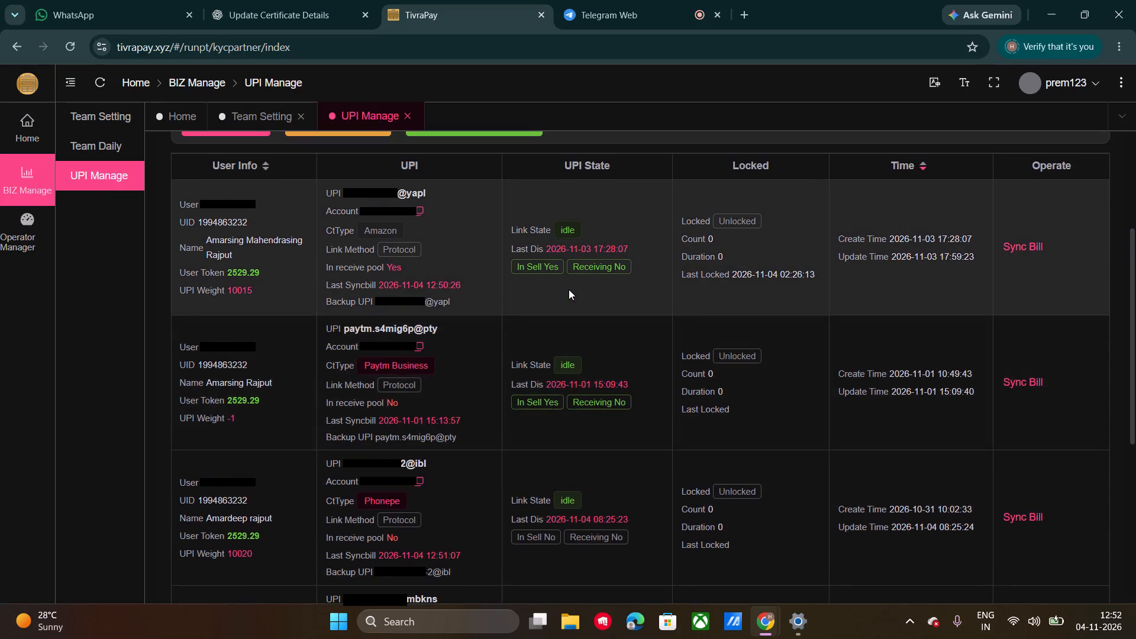
{"action": "scroll", "coordinate": [569, 289], "scroll_direction": "up", "scroll_amount": 4}
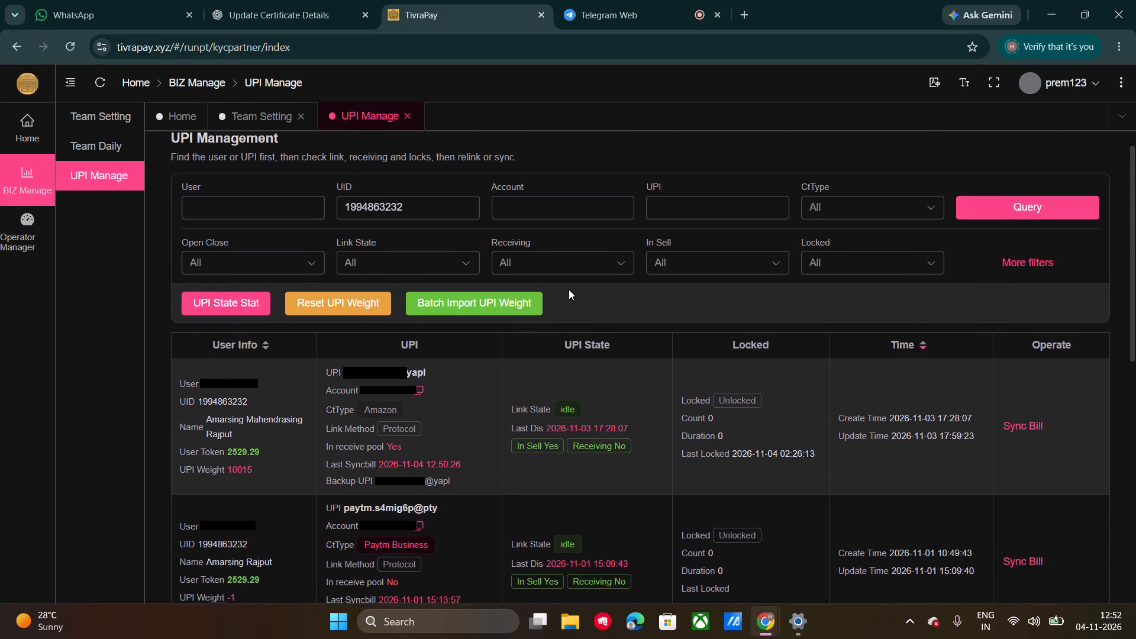
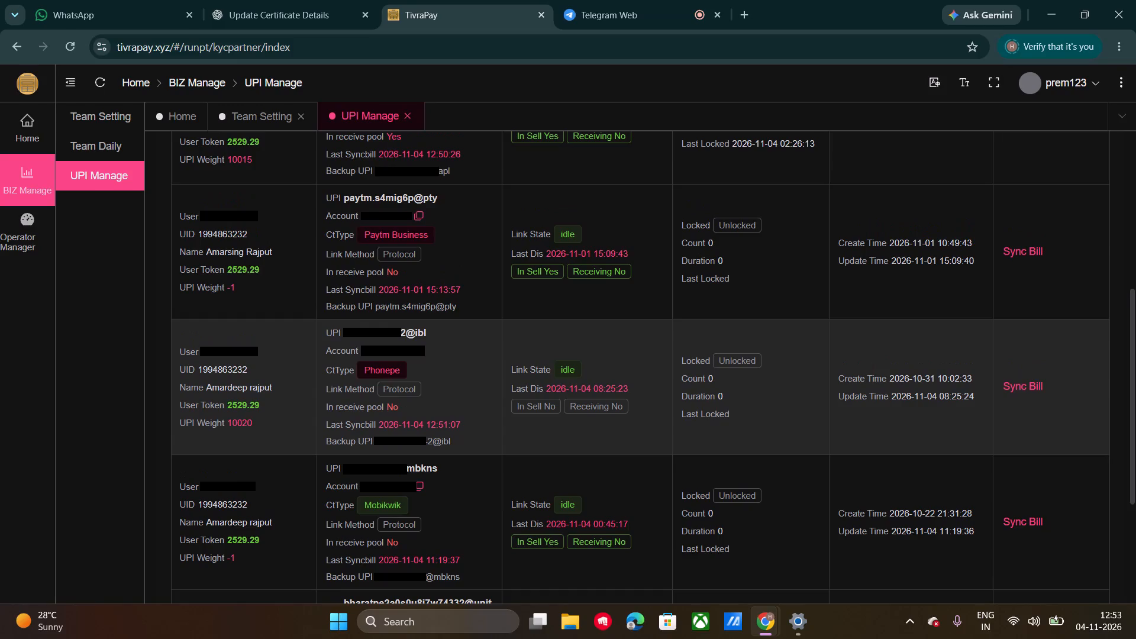
Open the UPI weight of the filtered user's Amazon UPI record, the first in the list, for editing.
{"action": "scroll", "coordinate": [406, 388], "scroll_direction": "up", "scroll_amount": 6}
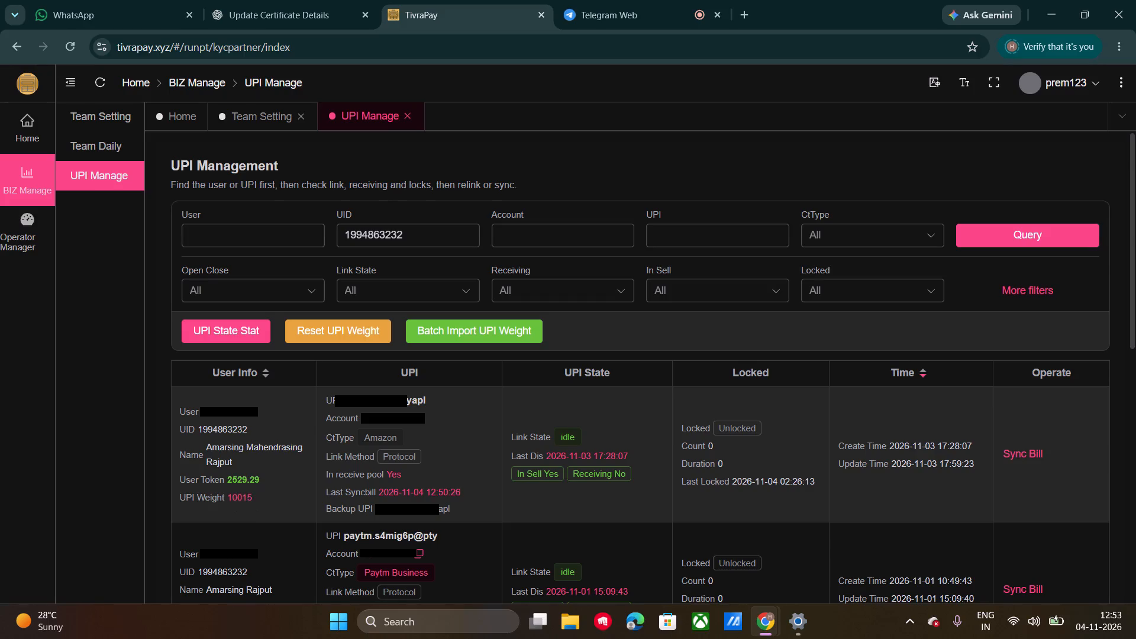
{"action": "left_click", "coordinate": [237, 496]}
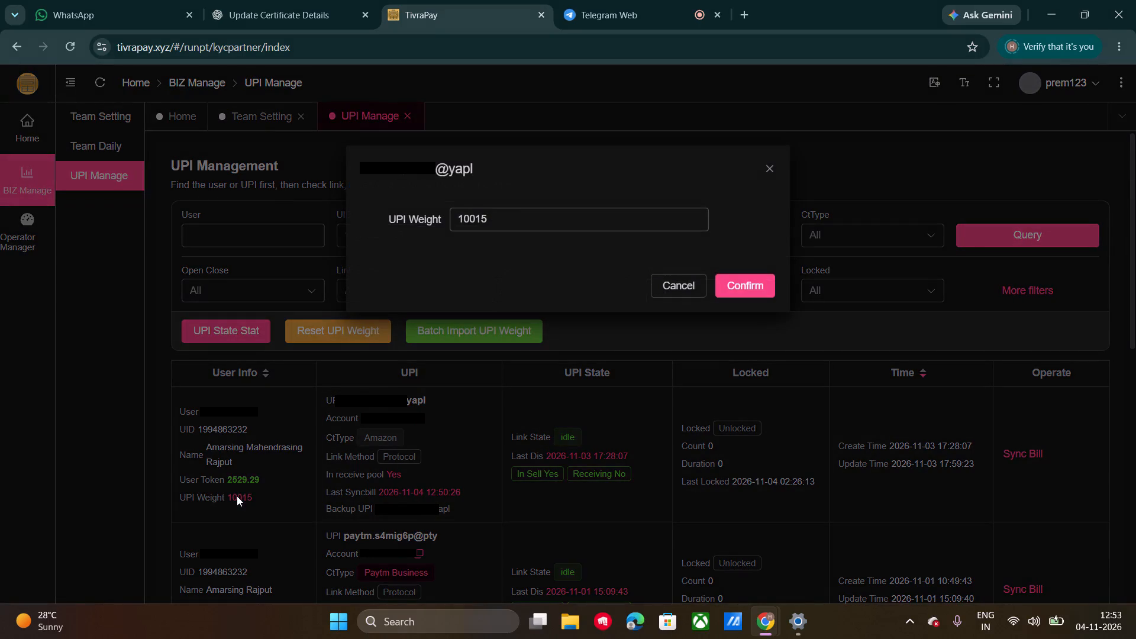
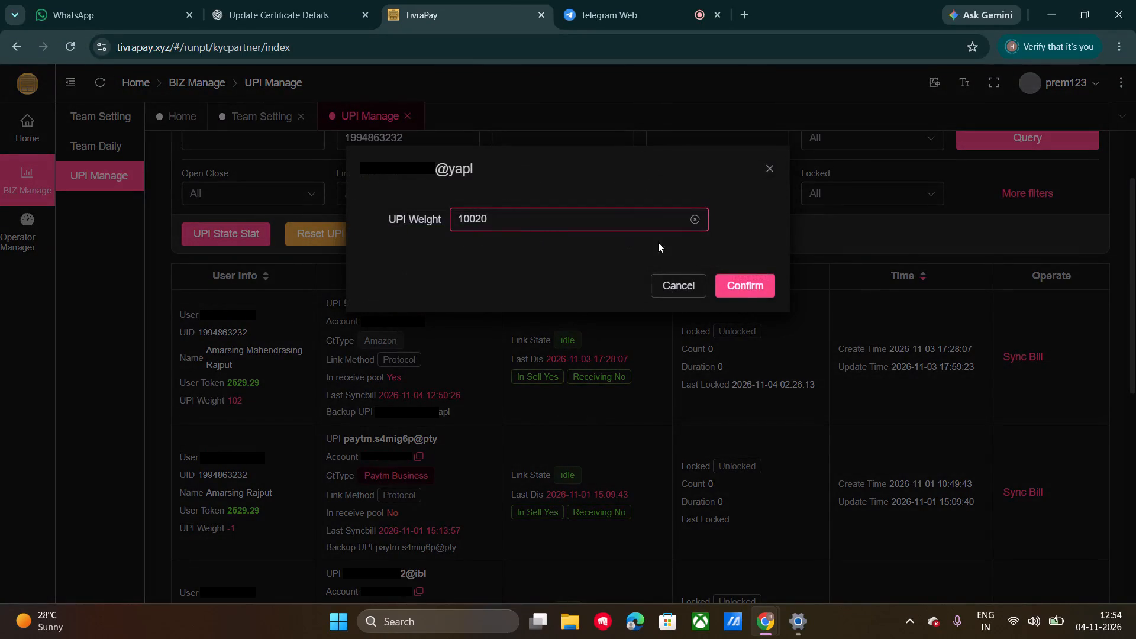
{"action": "left_click", "coordinate": [752, 283]}
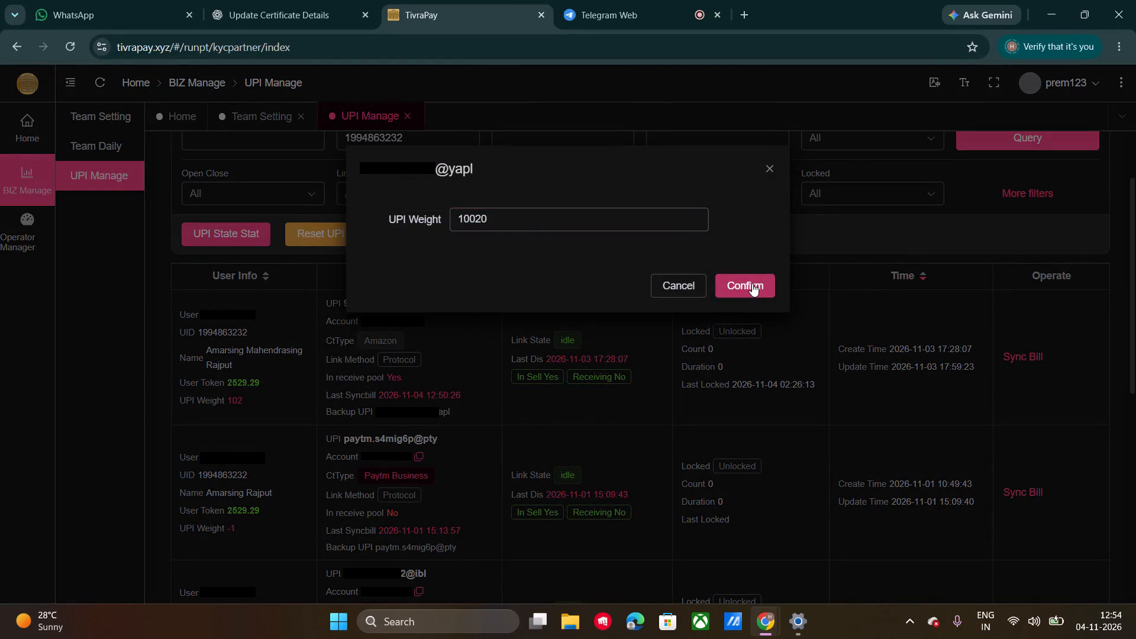
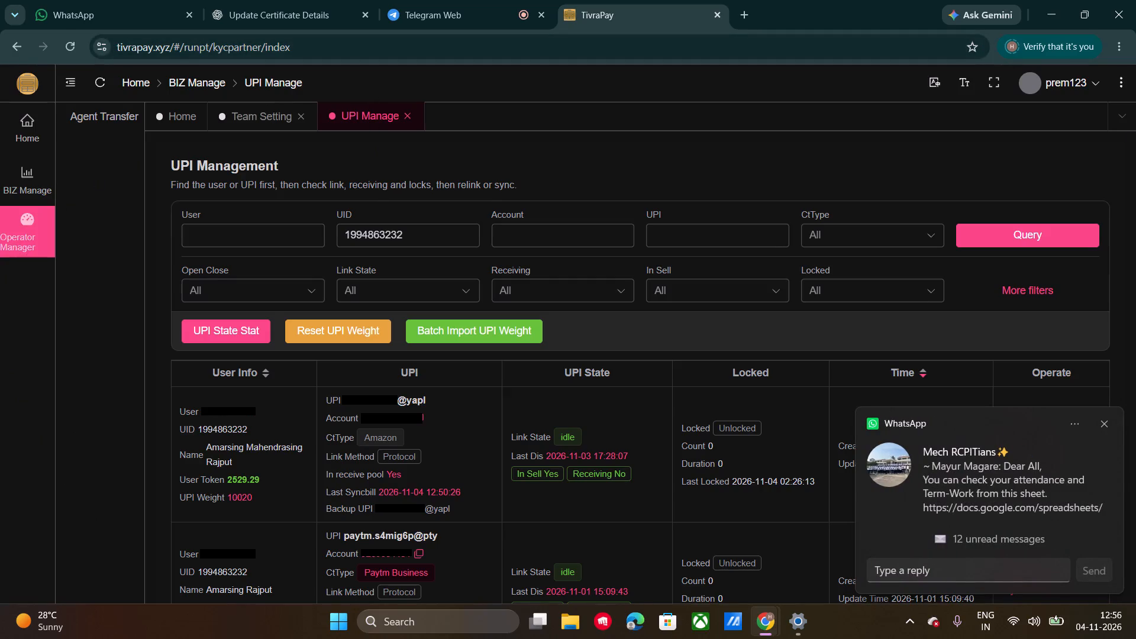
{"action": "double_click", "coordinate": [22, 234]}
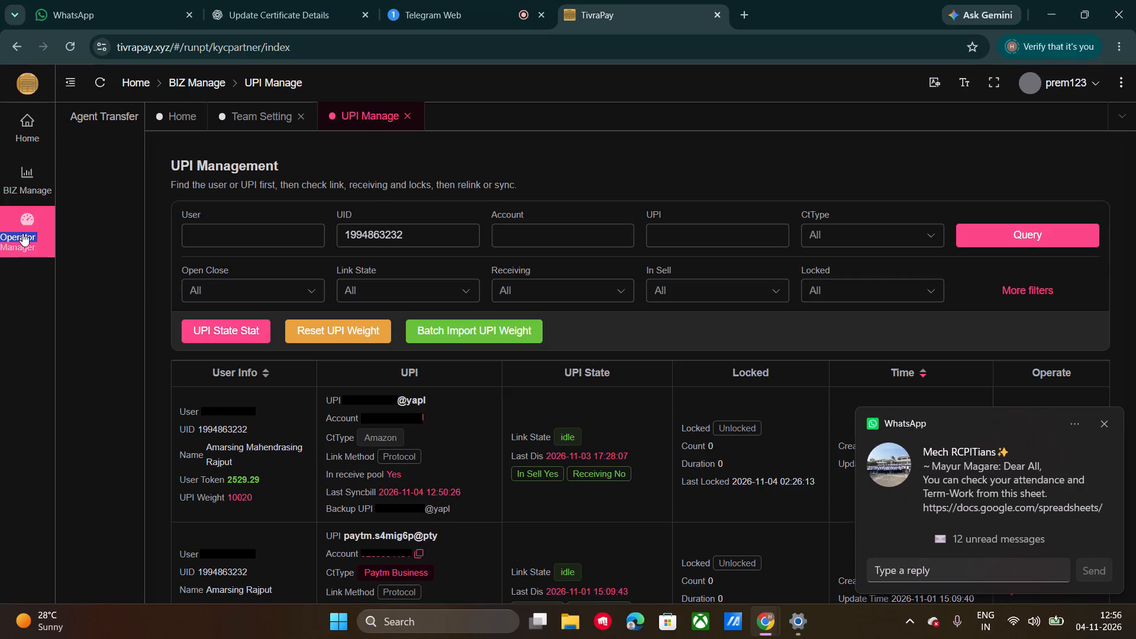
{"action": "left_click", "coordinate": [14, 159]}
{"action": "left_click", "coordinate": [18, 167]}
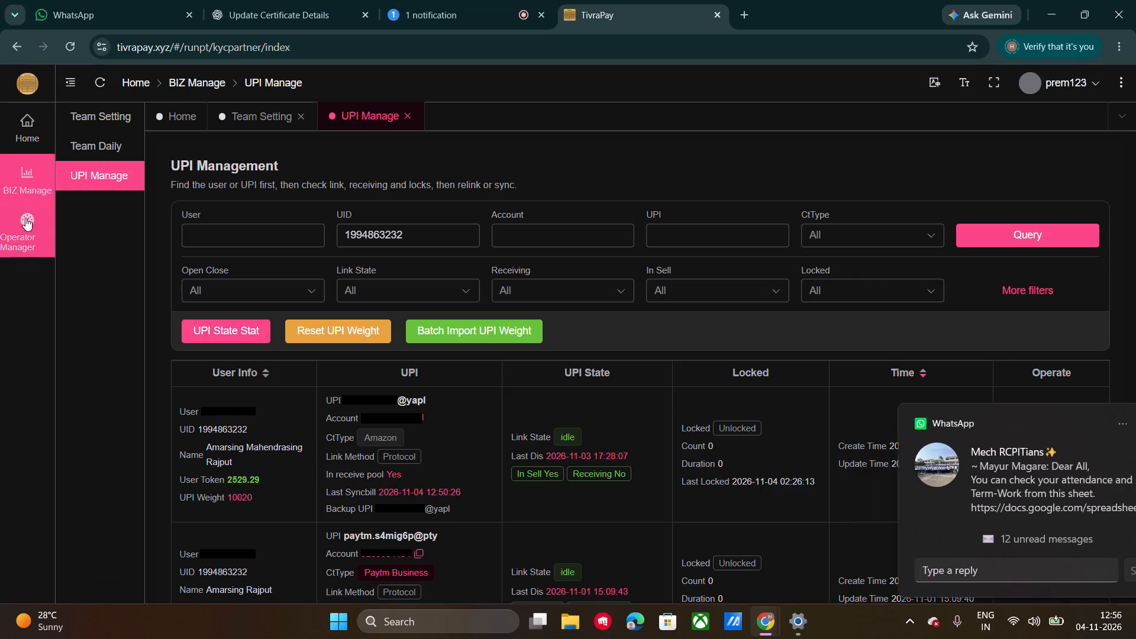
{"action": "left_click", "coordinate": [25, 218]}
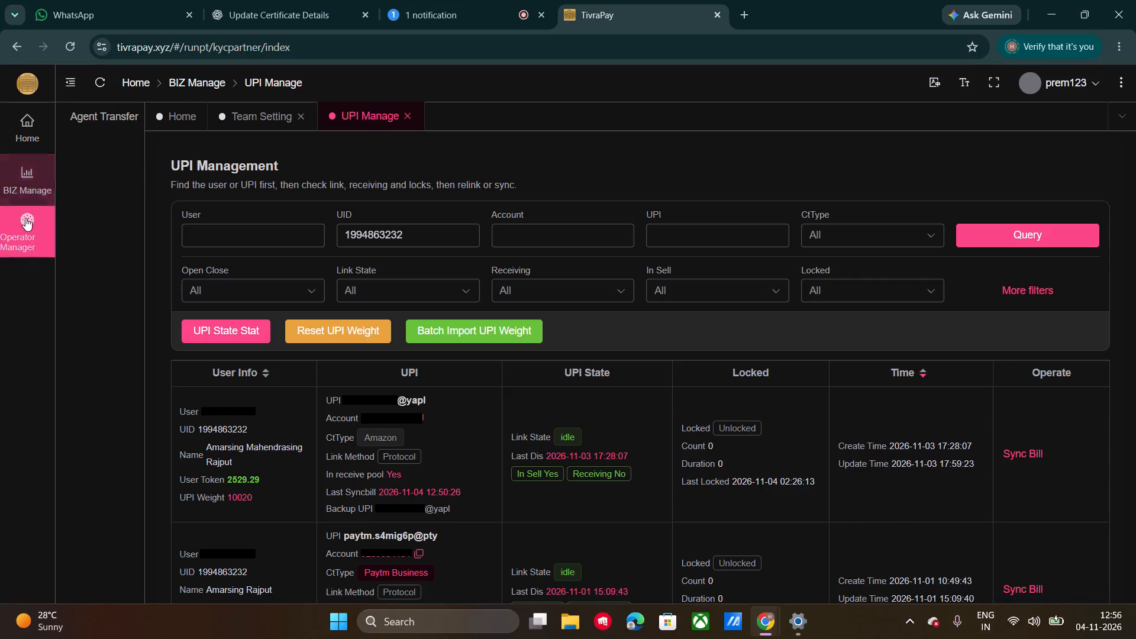
Return from the UPI records to the Home statistics dashboard and open the Operator Manager section.
{"action": "left_click", "coordinate": [175, 106]}
{"action": "left_click", "coordinate": [18, 246]}
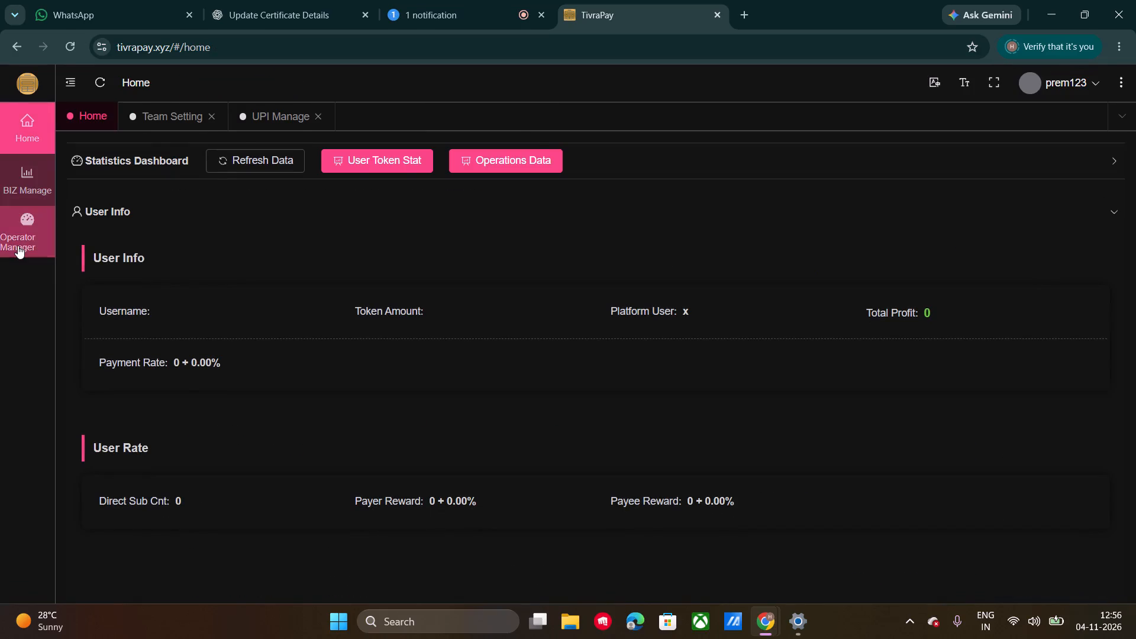
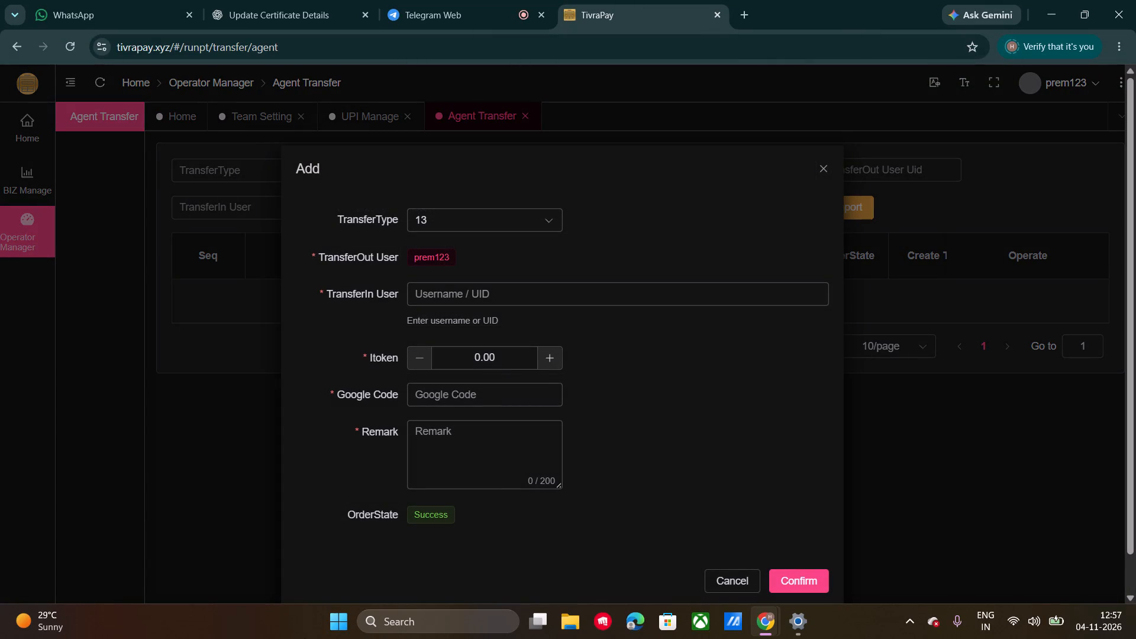
Open Windows Start over the agent transfer form to reach the installed apps and settings.
{"action": "left_click", "coordinate": [327, 637]}
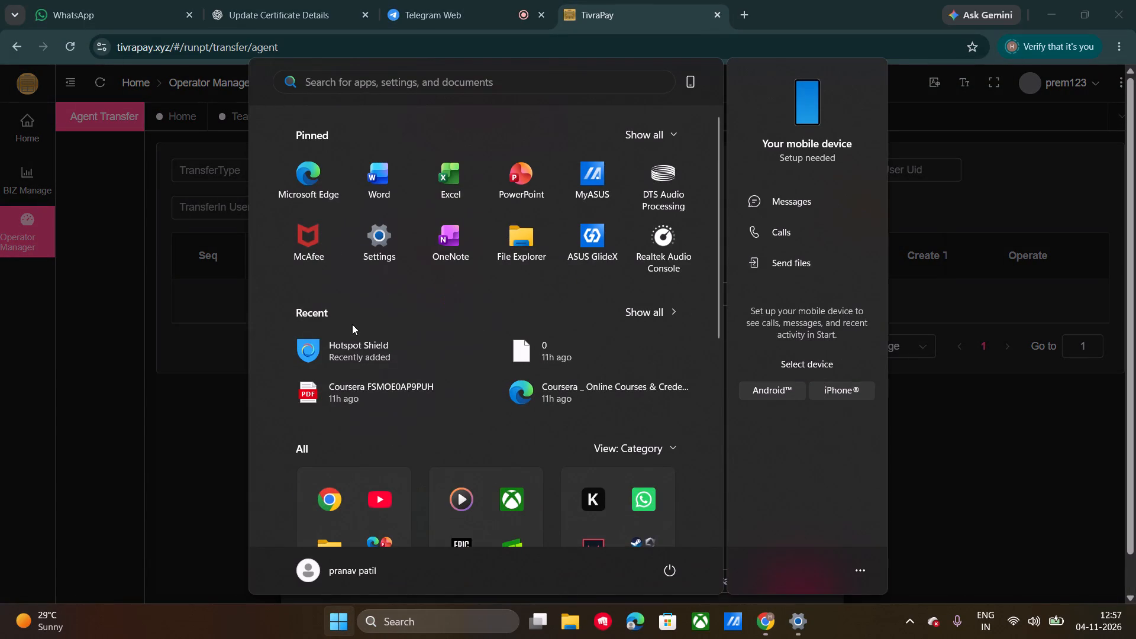
Open Snipping Tool to capture the Agent Transfer page's Add form.
{"action": "key", "text": "s"}
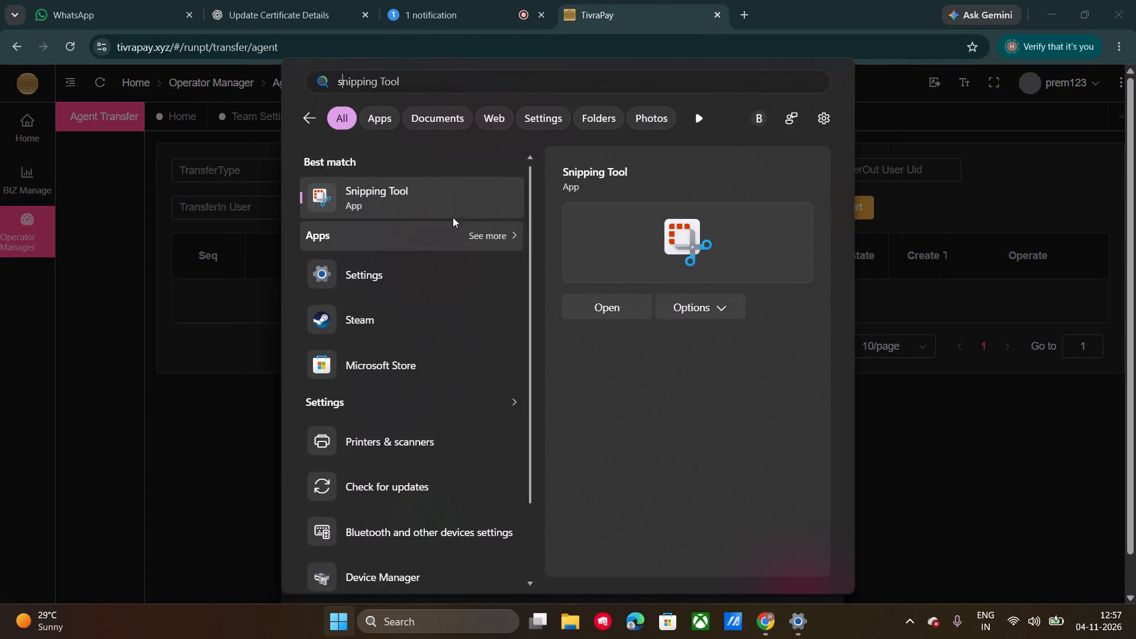
{"action": "left_click", "coordinate": [419, 212]}
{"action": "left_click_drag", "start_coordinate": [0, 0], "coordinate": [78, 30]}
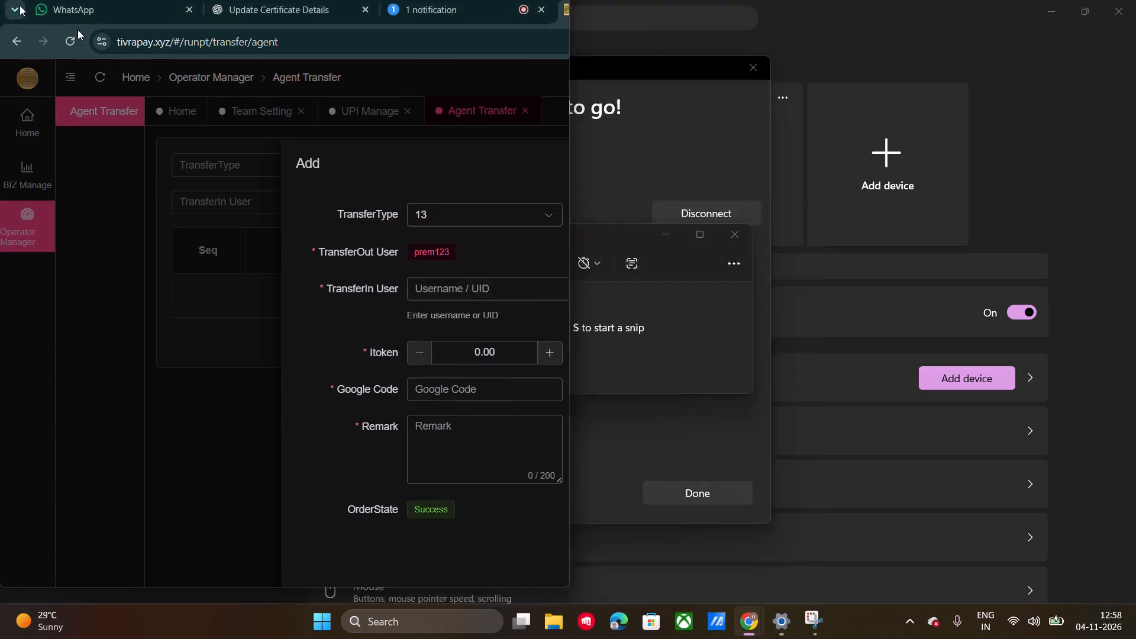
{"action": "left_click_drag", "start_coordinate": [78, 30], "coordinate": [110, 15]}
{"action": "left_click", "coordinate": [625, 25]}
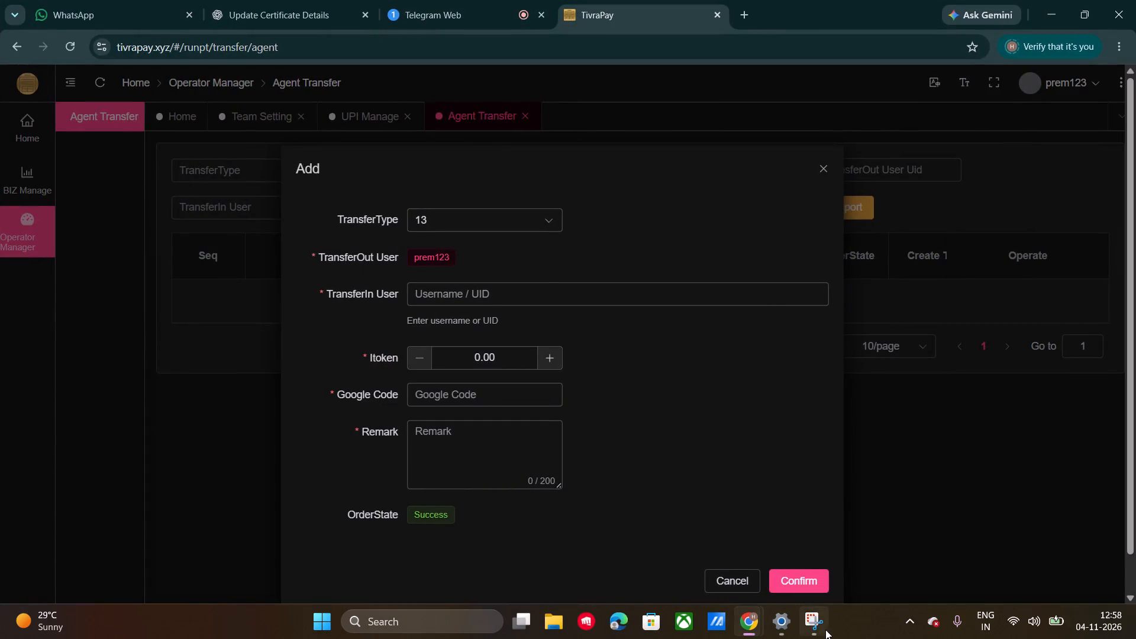
Start a new snip and capture the entire screen showing the Agent Transfer Add form.
{"action": "left_click", "coordinate": [825, 630]}
{"action": "left_click", "coordinate": [407, 269]}
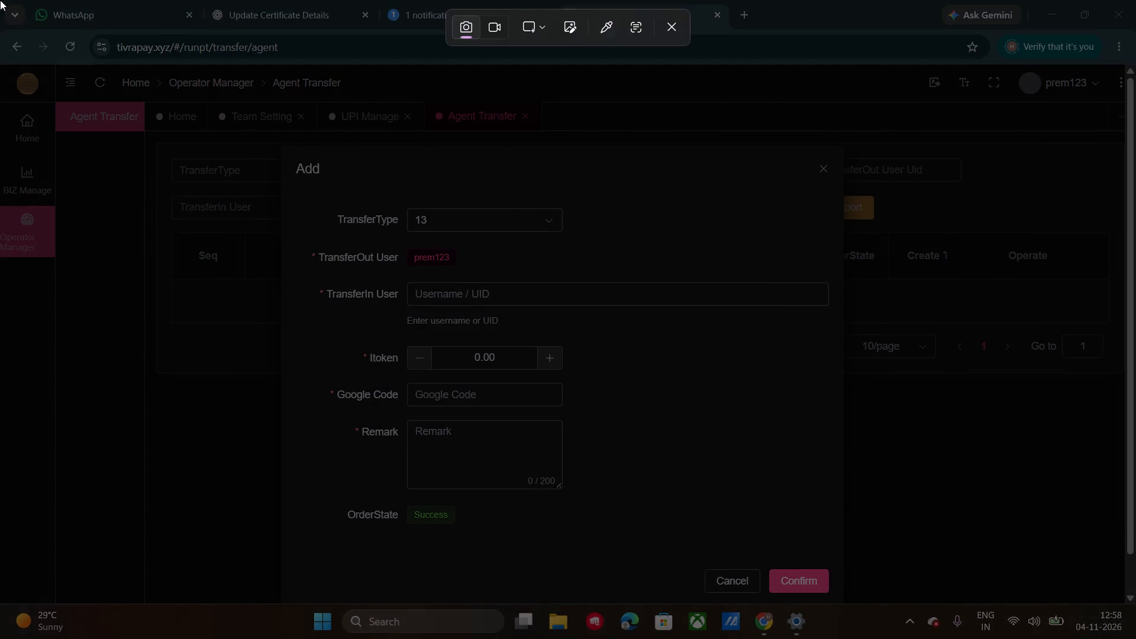
{"action": "left_click_drag", "start_coordinate": [0, 0], "coordinate": [1135, 638]}
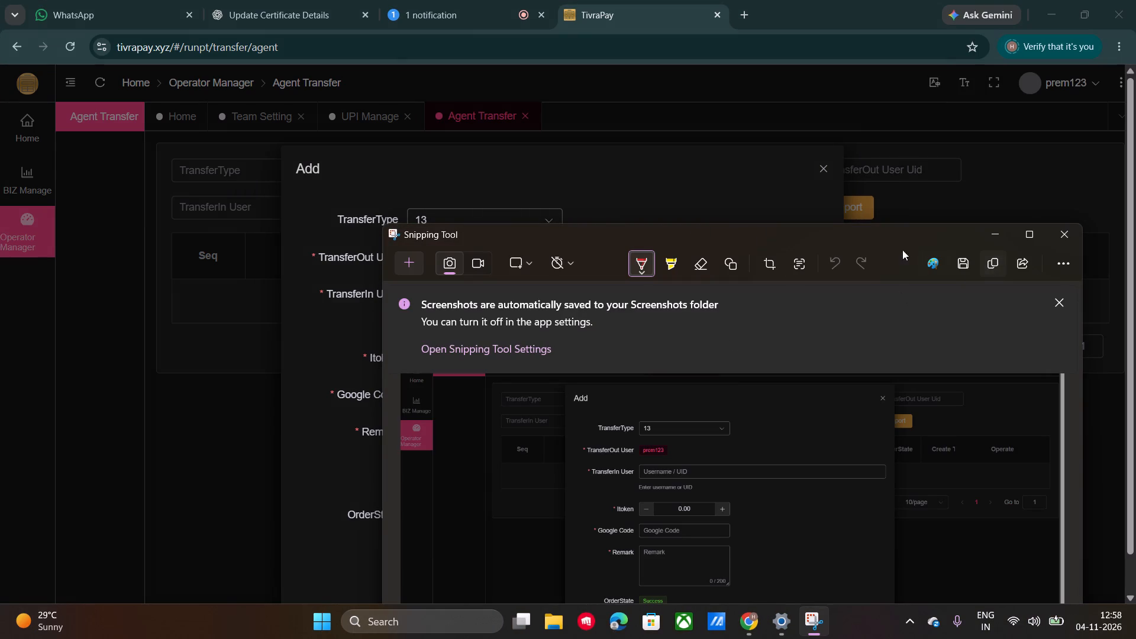
Save the captured screenshot as a PNG named fg in the Screenshots folder.
{"action": "left_click", "coordinate": [957, 276]}
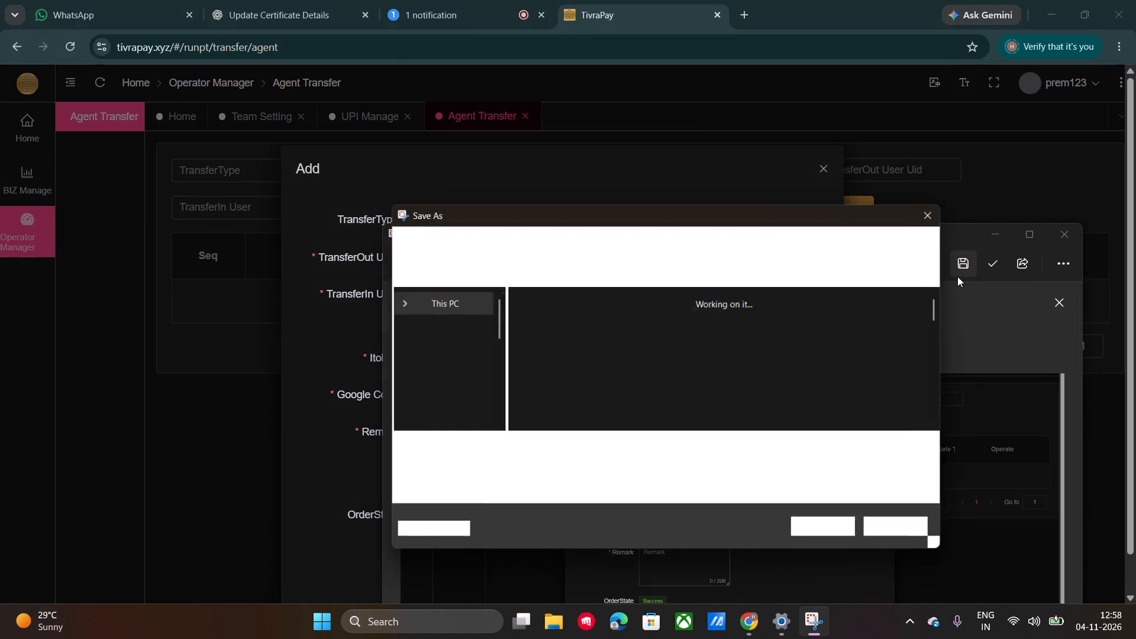
{"action": "type", "text": "fg"}
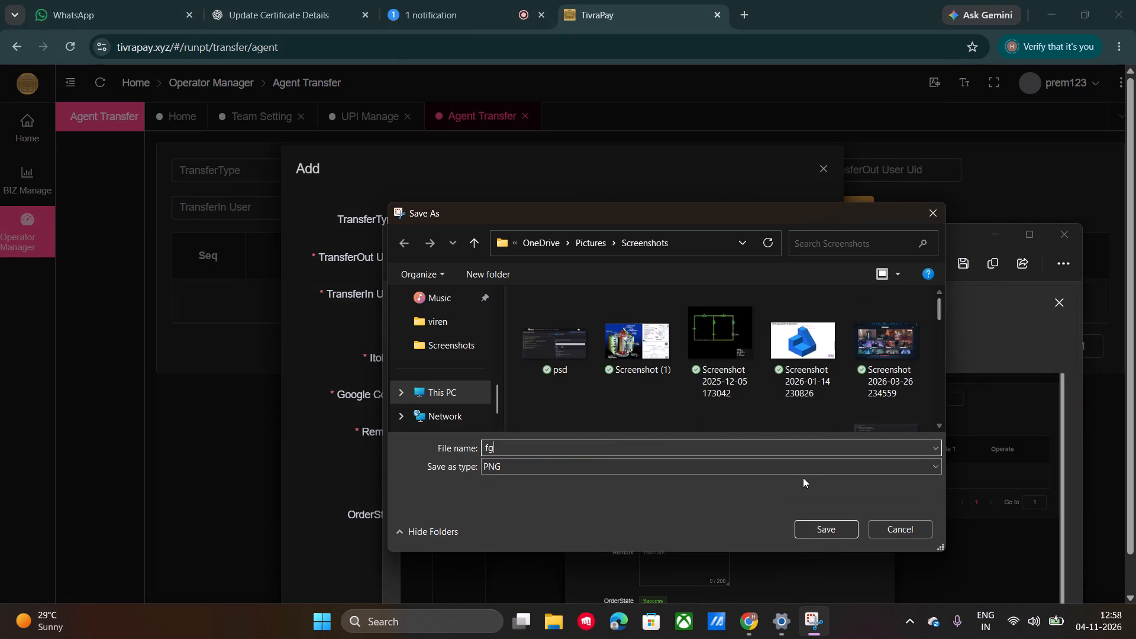
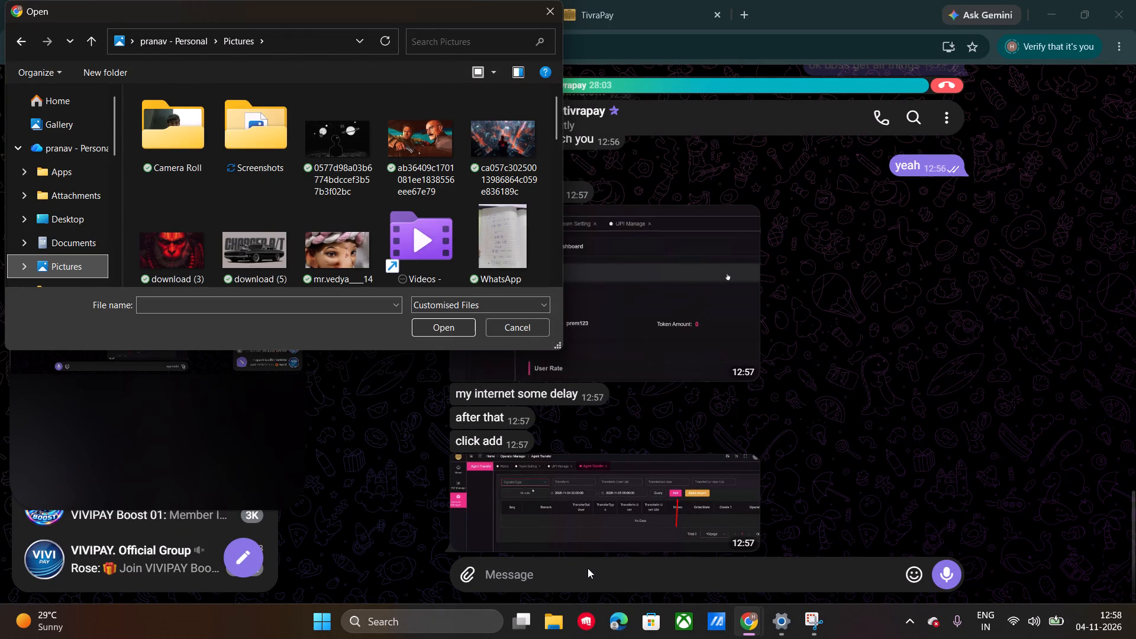
Check in Snipping Tool's save dialog which folder holds the saved fg screenshot, and close the dialog without saving.
{"action": "left_click", "coordinate": [824, 627]}
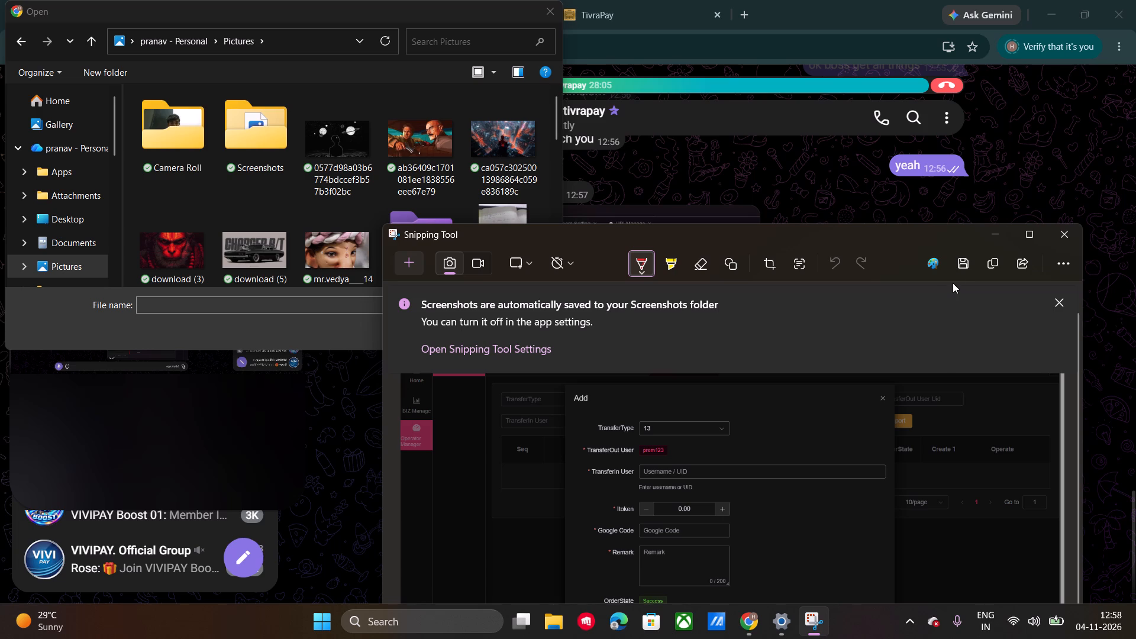
{"action": "left_click", "coordinate": [958, 268]}
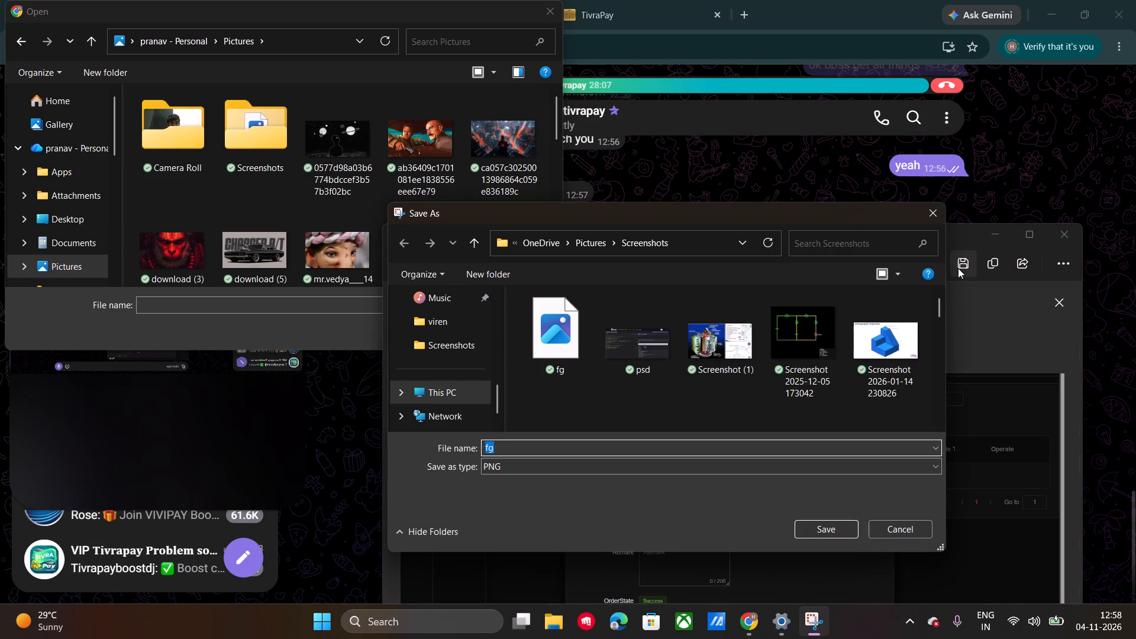
{"action": "left_click", "coordinate": [927, 217]}
In the chat's file picker, browse the Pictures folder and enter fg as the name of the file to attach.
{"action": "scroll", "coordinate": [70, 169], "scroll_direction": "up", "scroll_amount": 4}
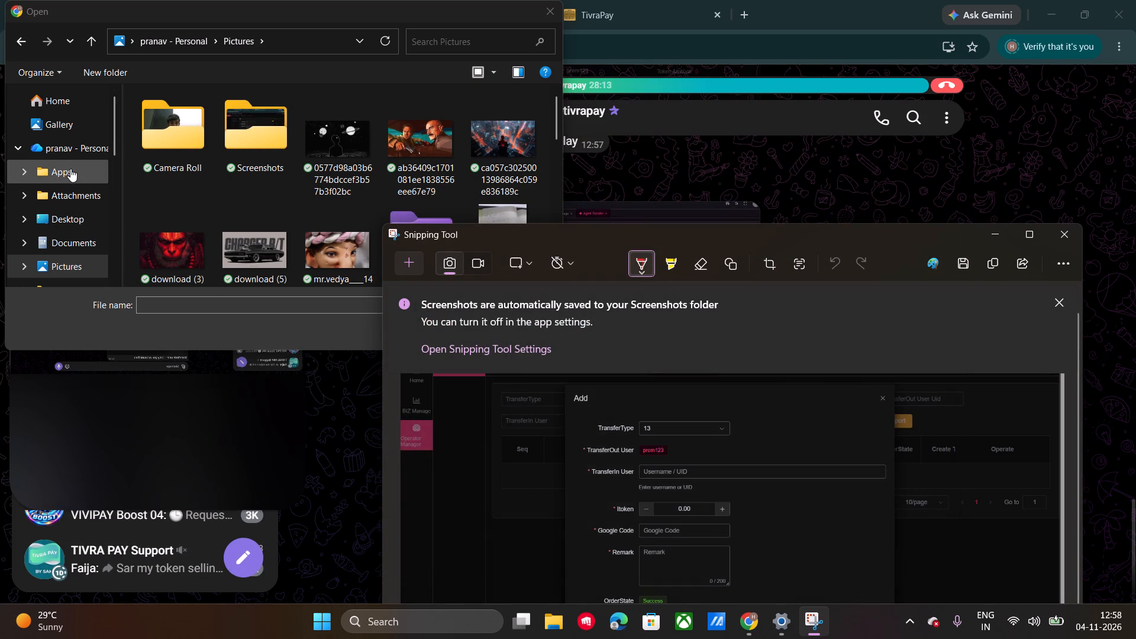
{"action": "scroll", "coordinate": [70, 220], "scroll_direction": "down", "scroll_amount": 1}
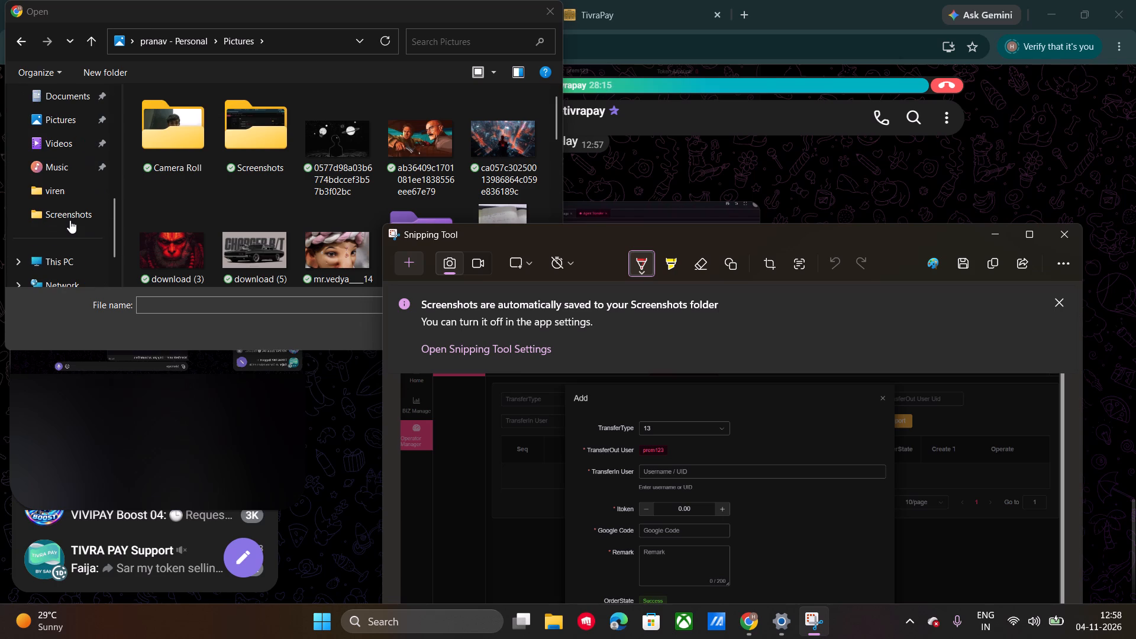
{"action": "scroll", "coordinate": [70, 220], "scroll_direction": "down", "scroll_amount": 1}
{"action": "scroll", "coordinate": [70, 220], "scroll_direction": "up", "scroll_amount": 1}
{"action": "scroll", "coordinate": [70, 220], "scroll_direction": "down", "scroll_amount": 1}
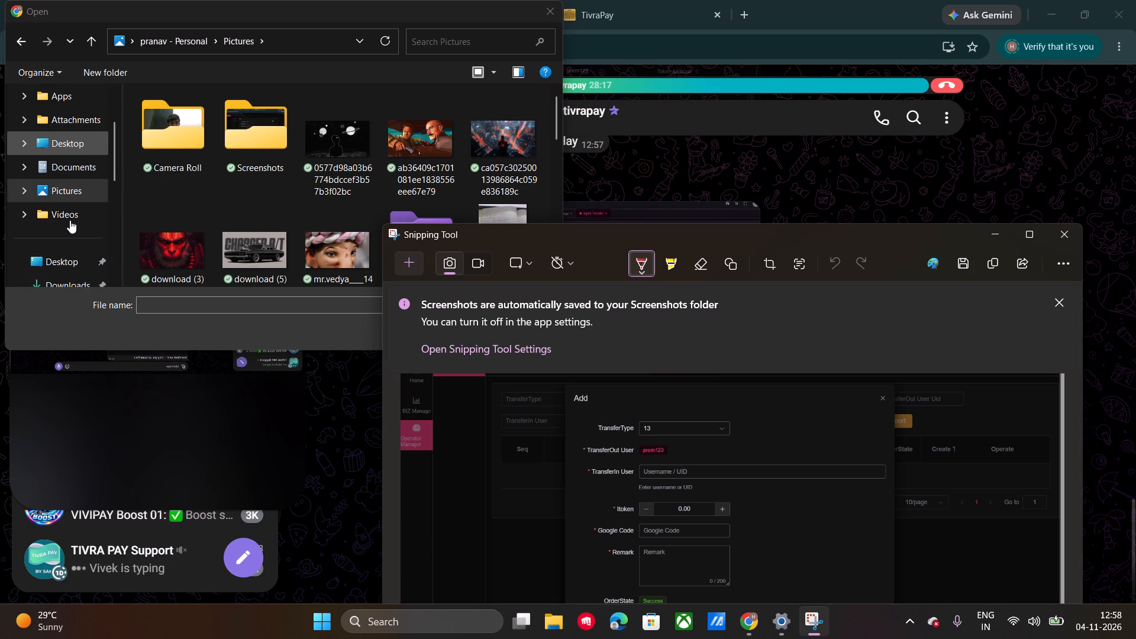
{"action": "left_click", "coordinate": [70, 184]}
{"action": "double_click", "coordinate": [82, 188]}
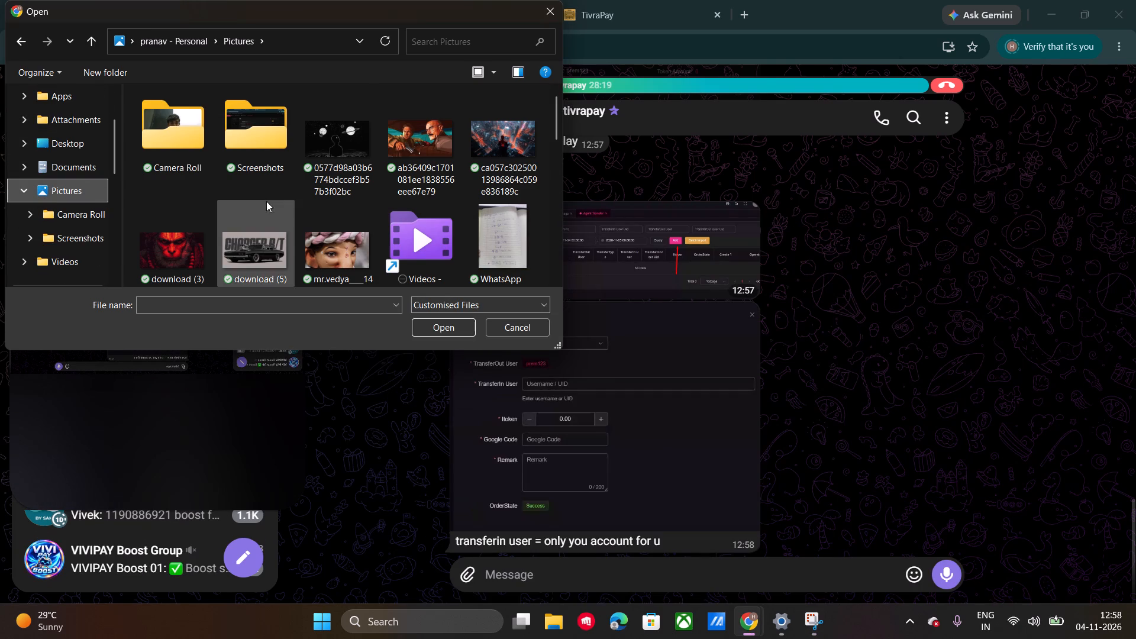
{"action": "scroll", "coordinate": [266, 201], "scroll_direction": "down", "scroll_amount": 10}
{"action": "scroll", "coordinate": [221, 218], "scroll_direction": "up", "scroll_amount": 10}
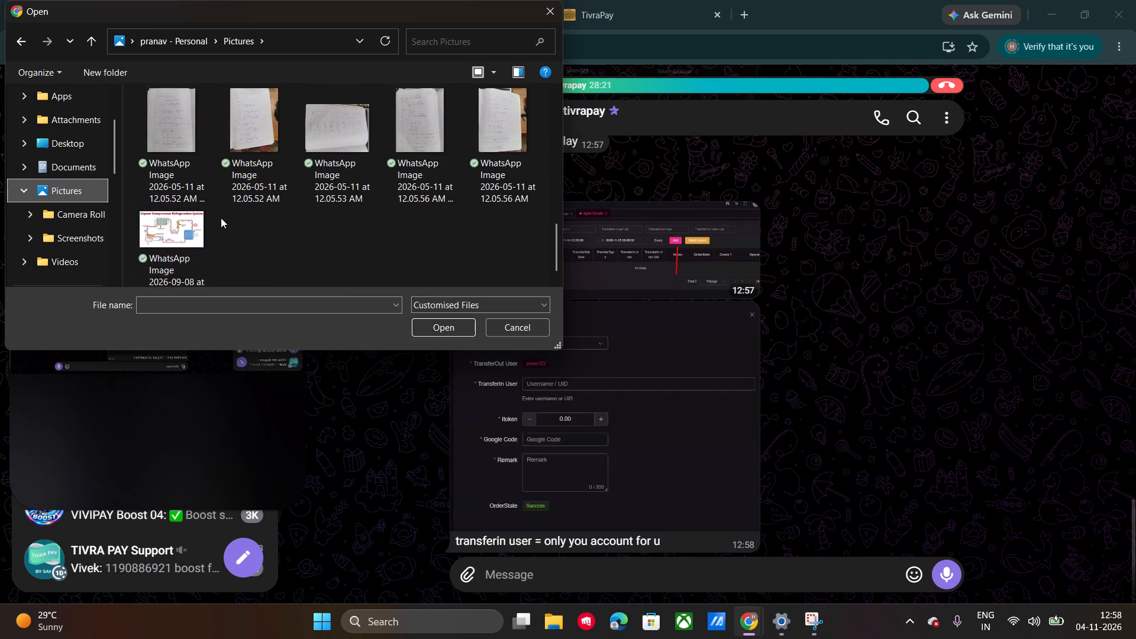
{"action": "scroll", "coordinate": [221, 218], "scroll_direction": "up", "scroll_amount": 2}
{"action": "scroll", "coordinate": [236, 202], "scroll_direction": "down", "scroll_amount": 1}
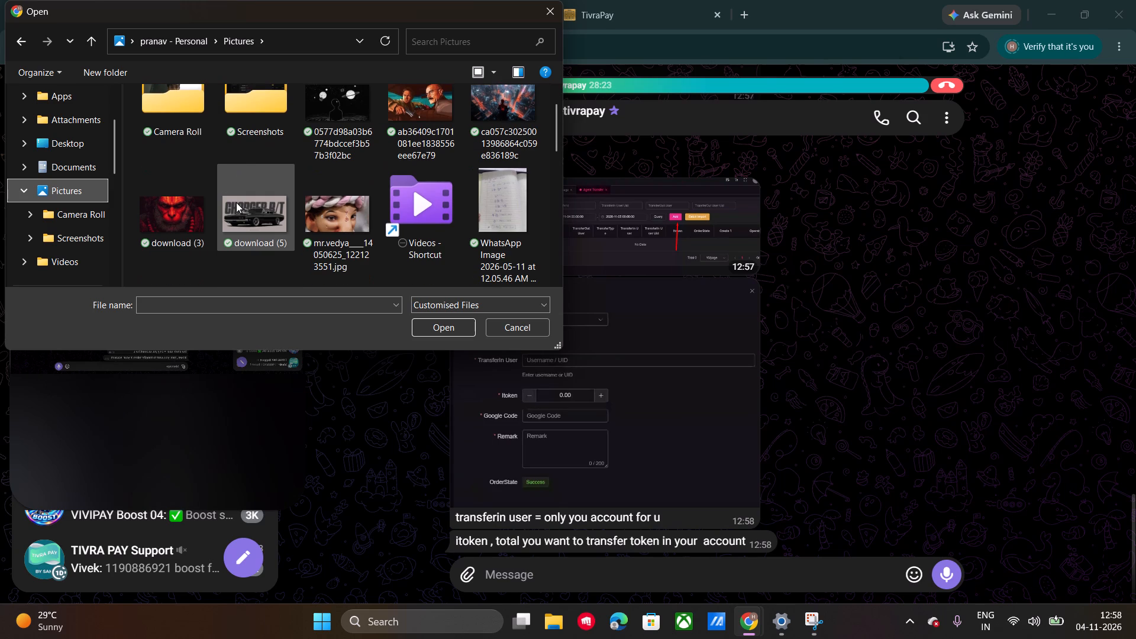
{"action": "scroll", "coordinate": [236, 202], "scroll_direction": "down", "scroll_amount": 2}
{"action": "left_click", "coordinate": [250, 298]}
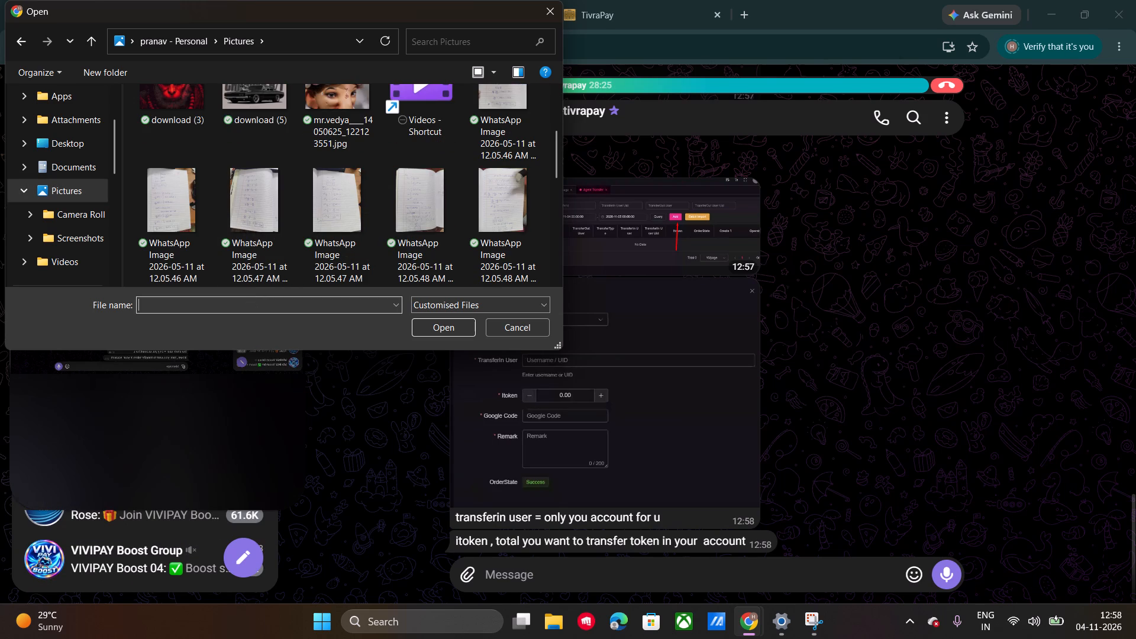
{"action": "type", "text": "fg"}
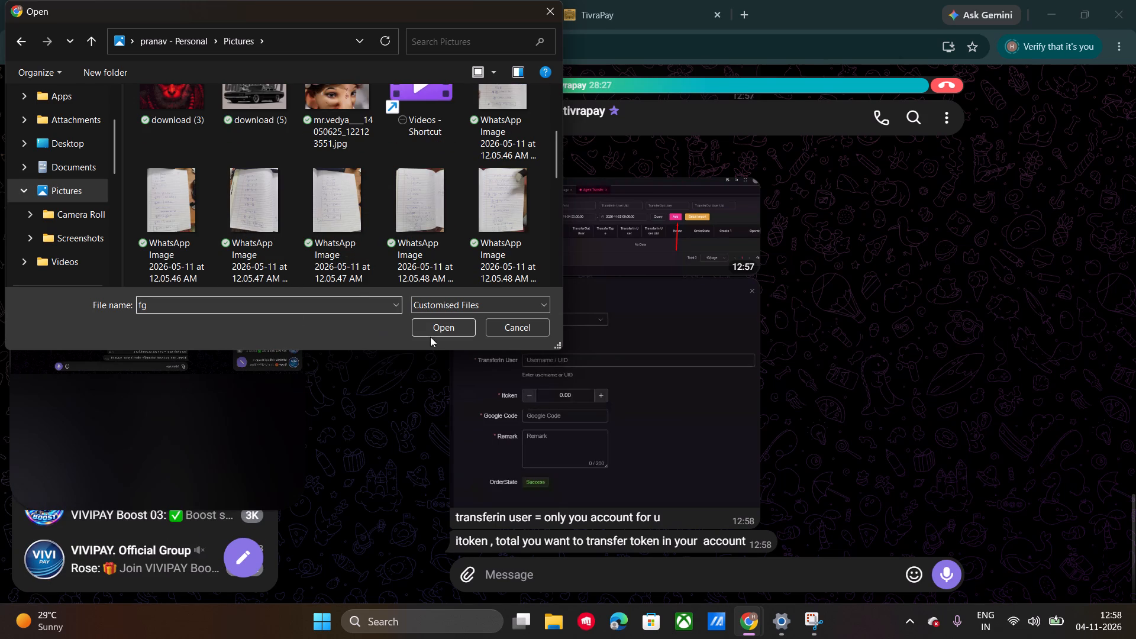
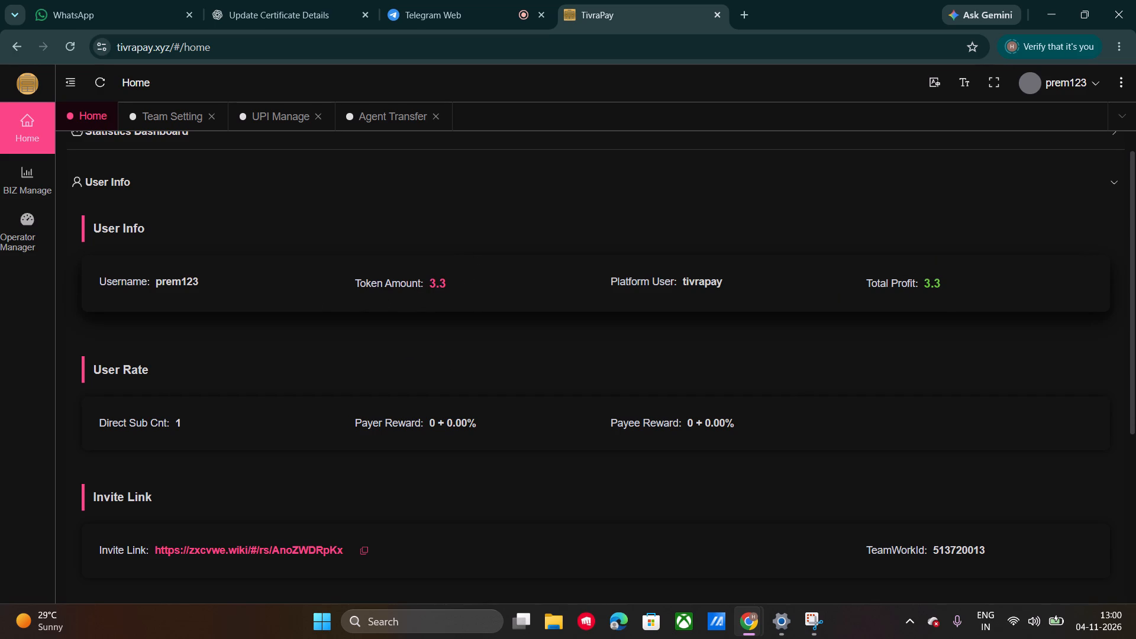
Open the Add form for a new transfer on the Operator Manager's Agent Transfer page.
{"action": "scroll", "coordinate": [398, 278], "scroll_direction": "up", "scroll_amount": 4}
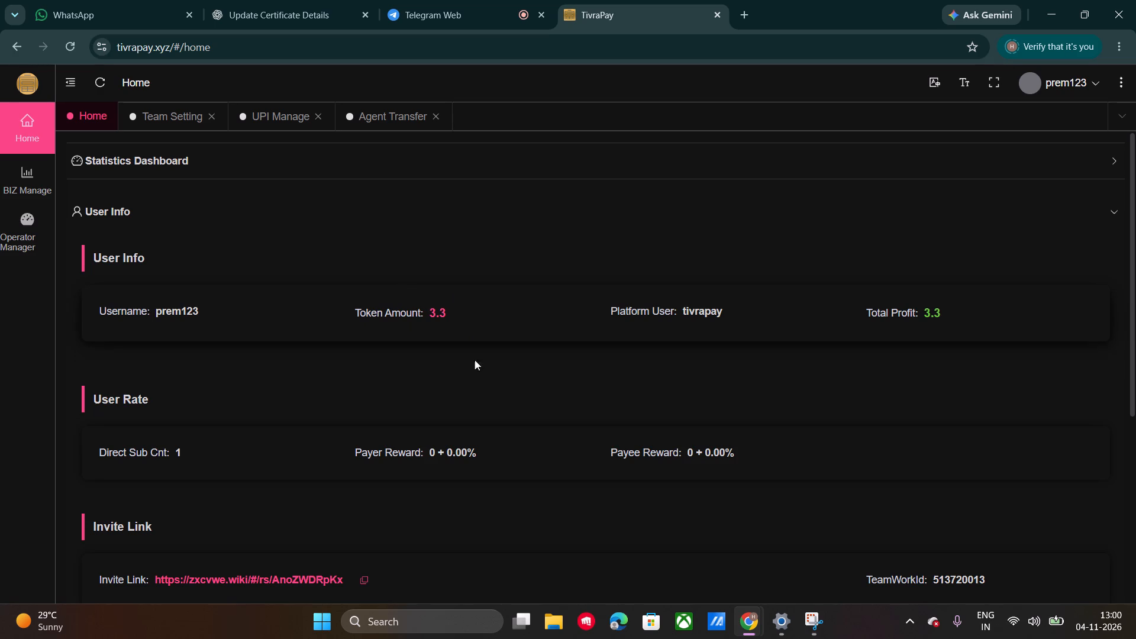
{"action": "left_click", "coordinate": [37, 230]}
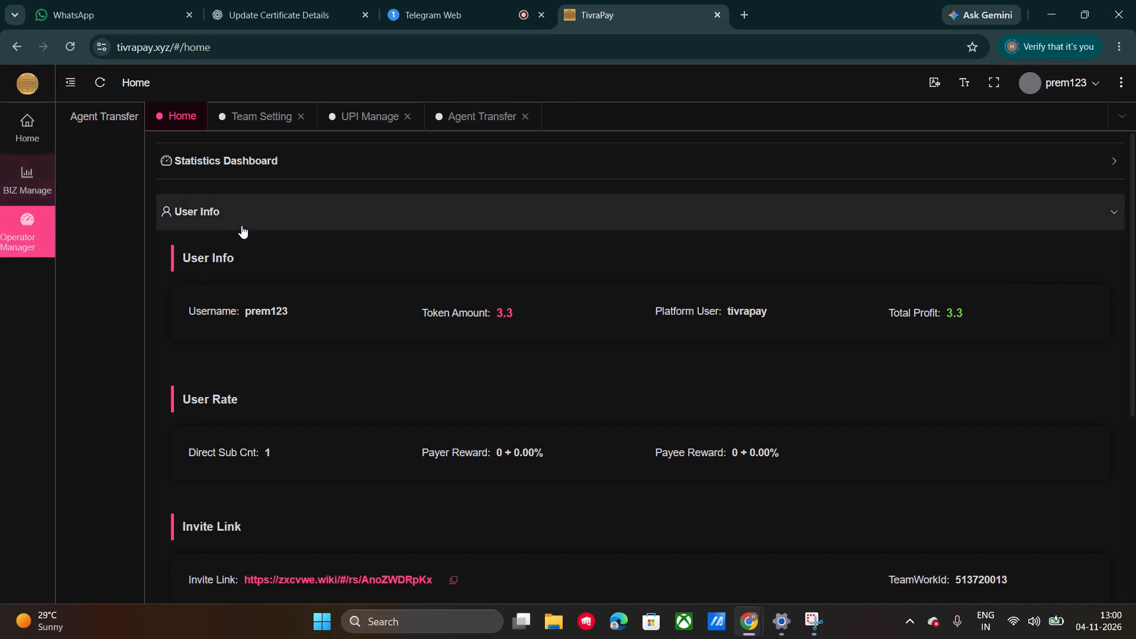
{"action": "scroll", "coordinate": [244, 317], "scroll_direction": "left", "scroll_amount": 1}
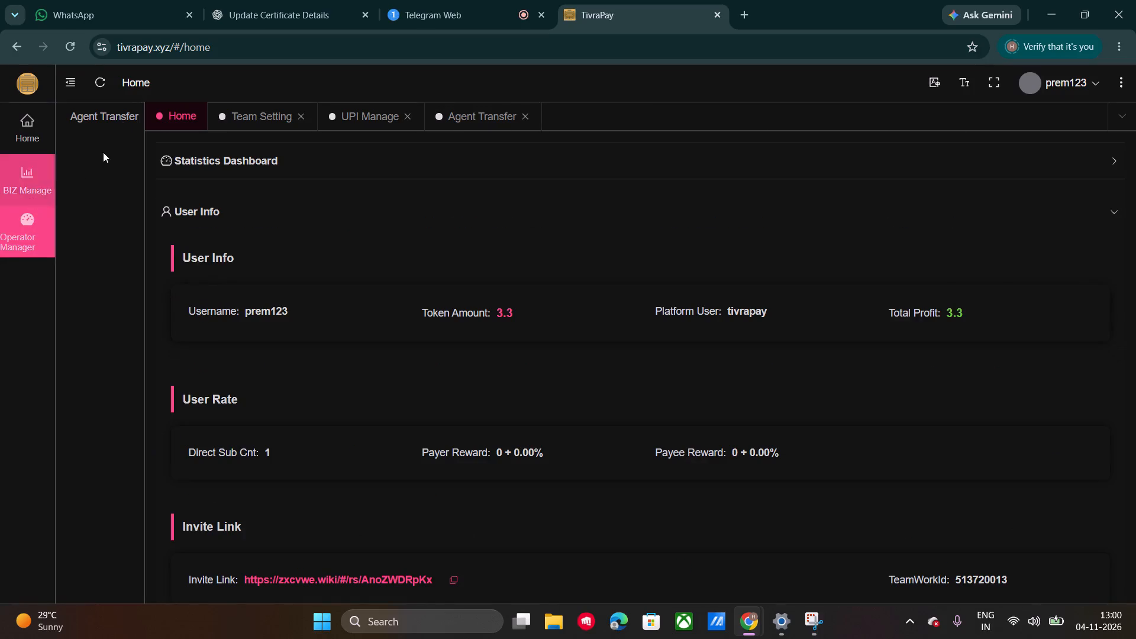
{"action": "left_click", "coordinate": [125, 117]}
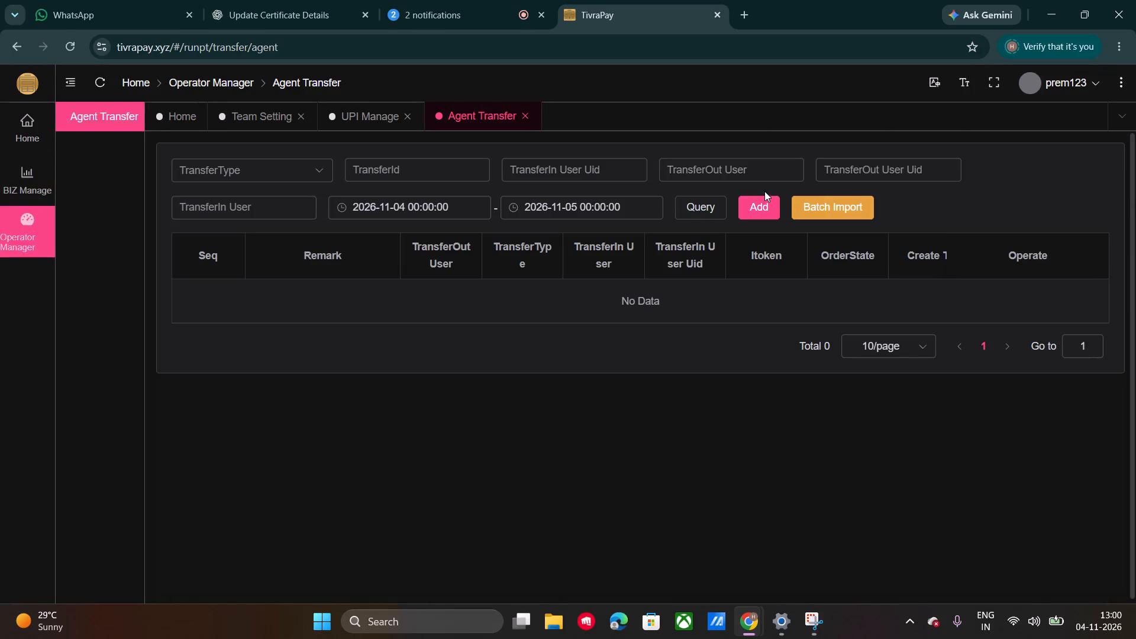
{"action": "left_click", "coordinate": [761, 197]}
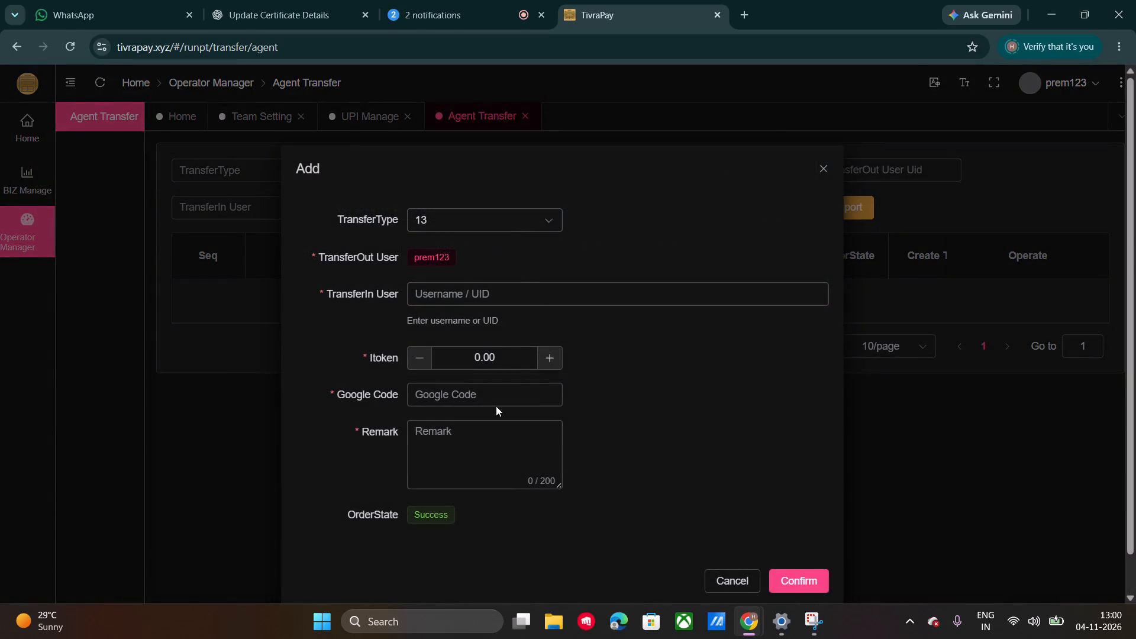
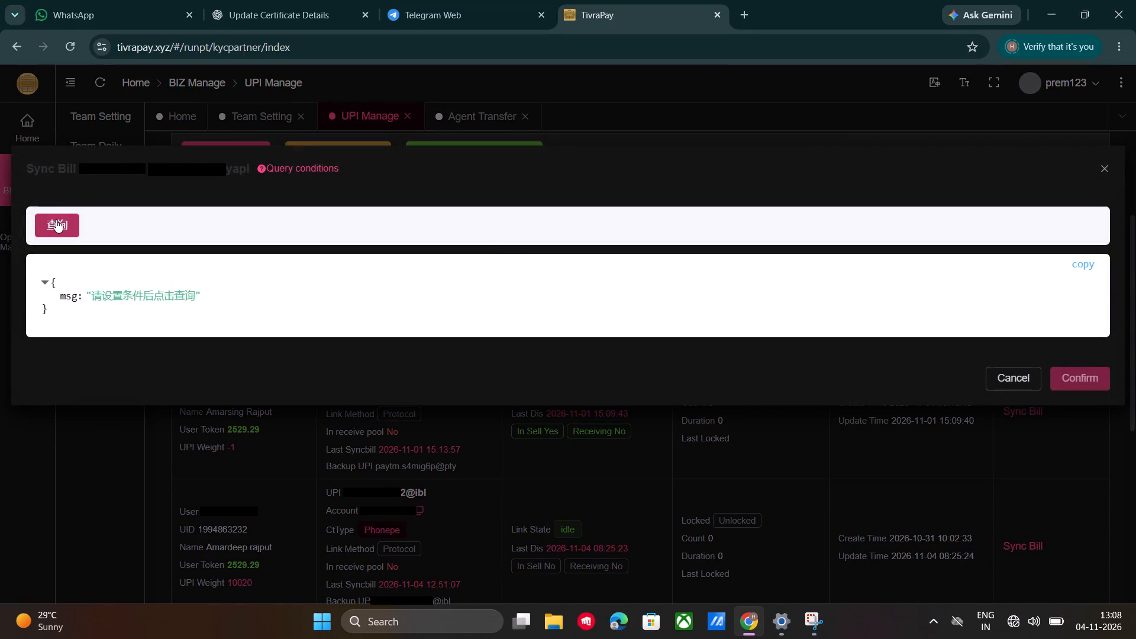
Run the bill query in the Sync Bill dialog for the yapl UPI record.
{"action": "left_click", "coordinate": [56, 220]}
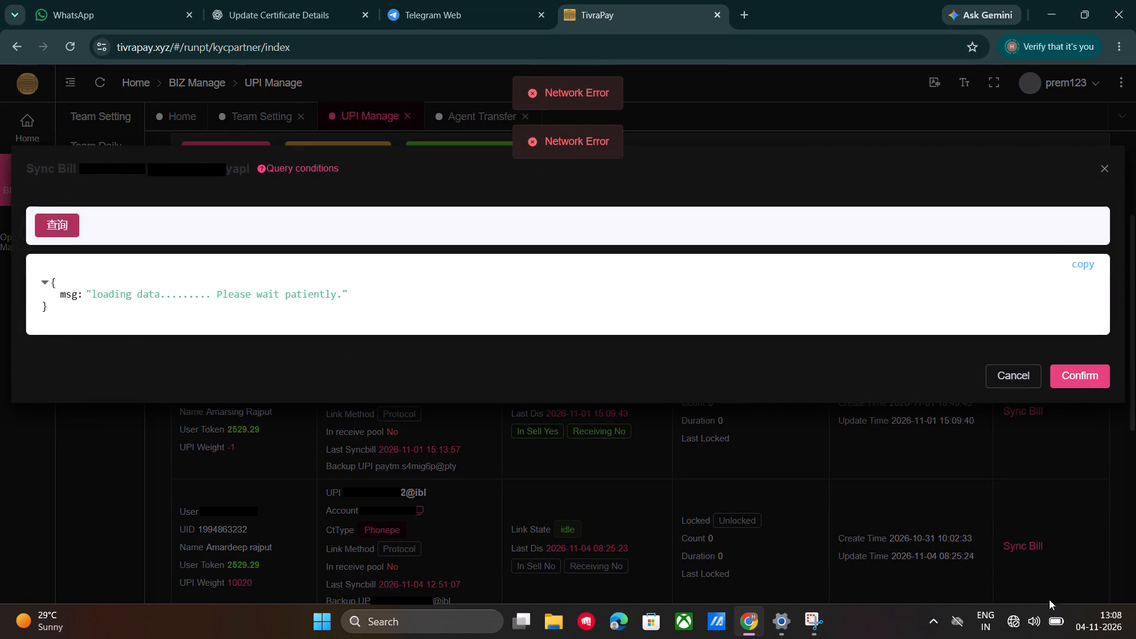
Connect the computer to the S24 Wi-Fi network.
{"action": "left_click", "coordinate": [1022, 638]}
{"action": "left_click", "coordinate": [931, 334]}
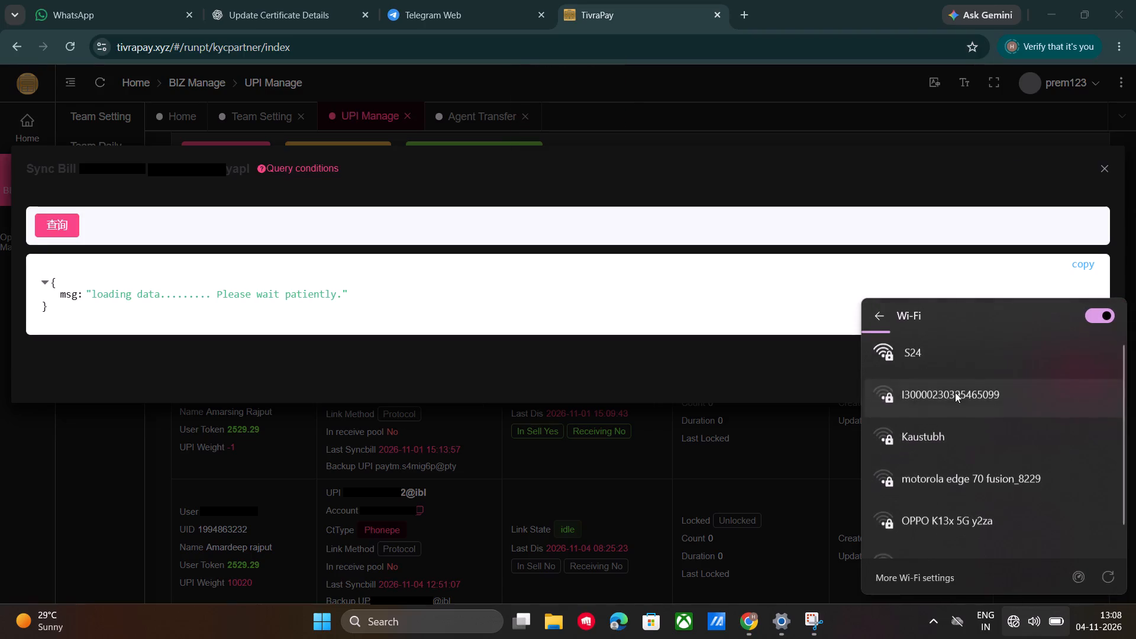
{"action": "left_click", "coordinate": [960, 361]}
{"action": "left_click", "coordinate": [1030, 426]}
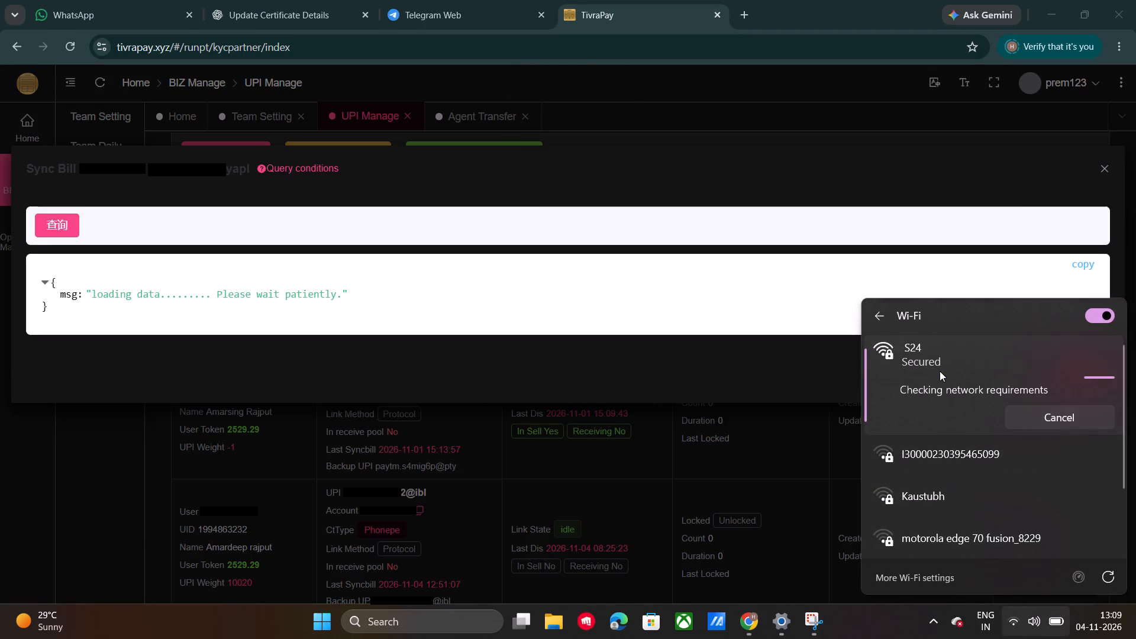
Retry the bill query, and close and reopen Sync Bill for the same yapl UPI record to load its bill data.
{"action": "left_click", "coordinate": [59, 222]}
{"action": "left_click", "coordinate": [59, 222]}
{"action": "left_click", "coordinate": [59, 222]}
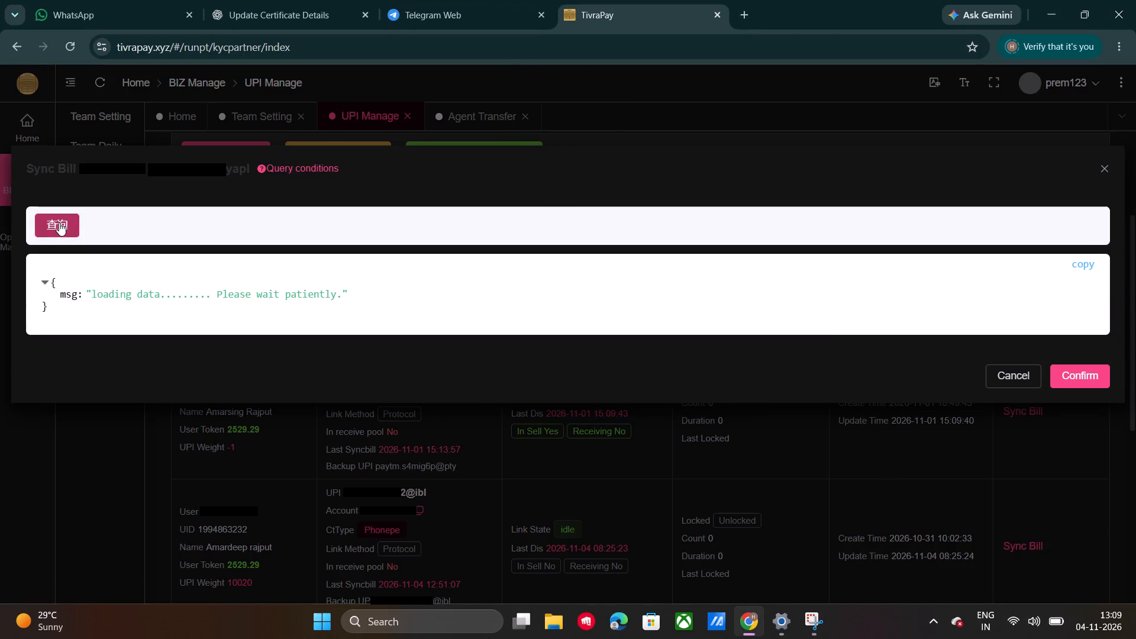
{"action": "left_click", "coordinate": [1011, 377]}
{"action": "left_click", "coordinate": [1032, 277]}
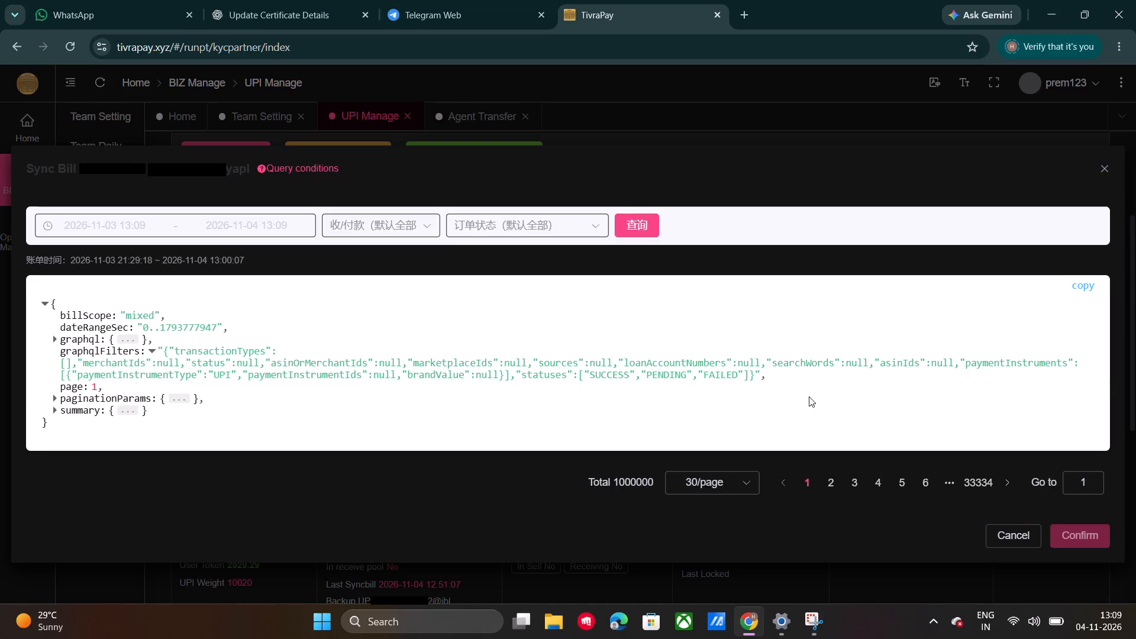
Close the Sync Bill details without confirming the sync.
{"action": "left_click", "coordinate": [1027, 550]}
{"action": "left_click", "coordinate": [1021, 531]}
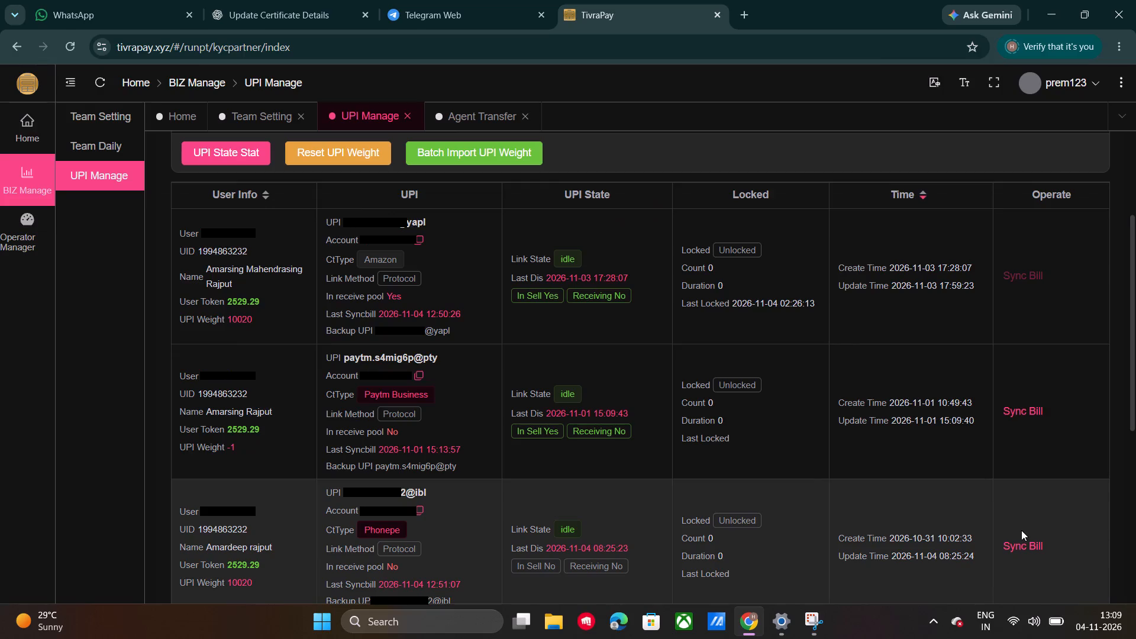
Reload the UPI Management page and look over the reloaded UPI records.
{"action": "left_click", "coordinate": [64, 44]}
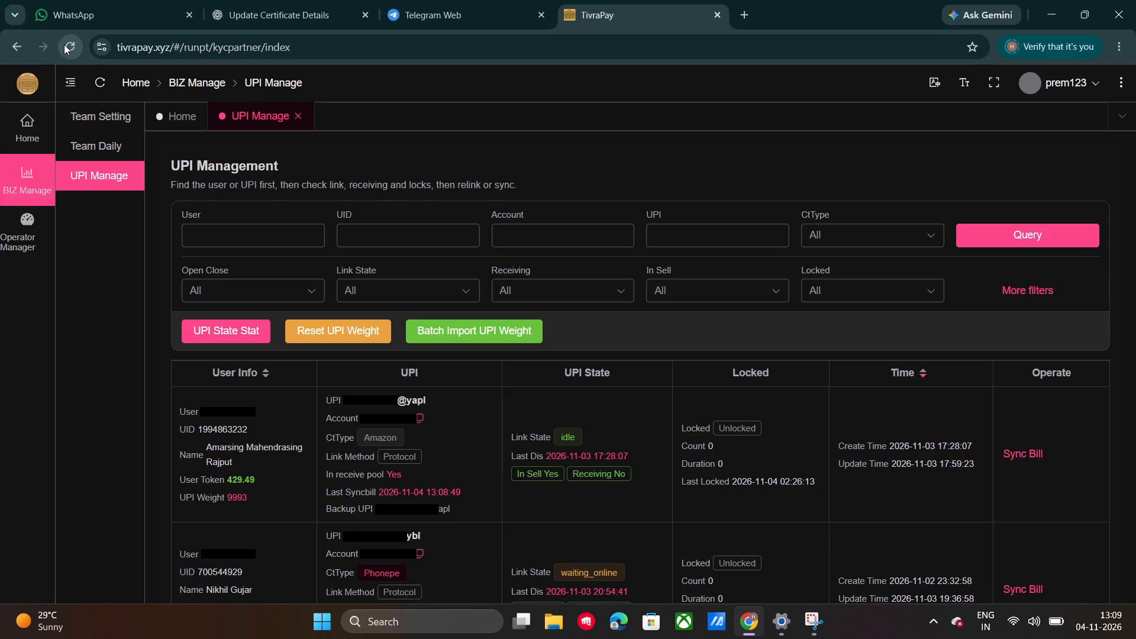
{"action": "scroll", "coordinate": [354, 417], "scroll_direction": "down", "scroll_amount": 1}
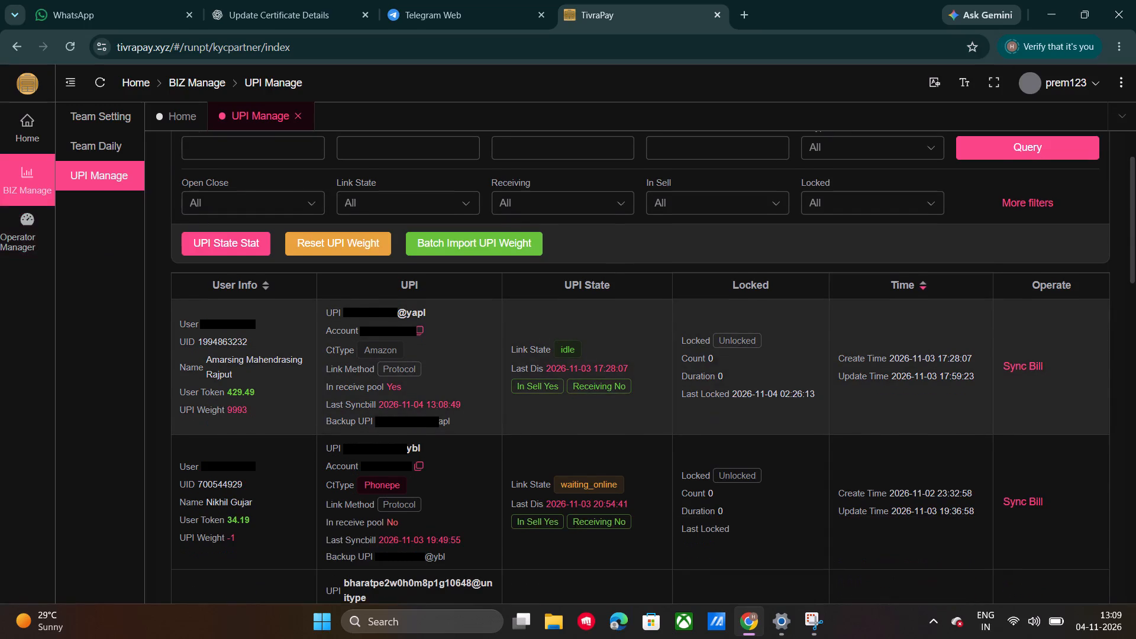
{"action": "scroll", "coordinate": [354, 417], "scroll_direction": "down", "scroll_amount": 2}
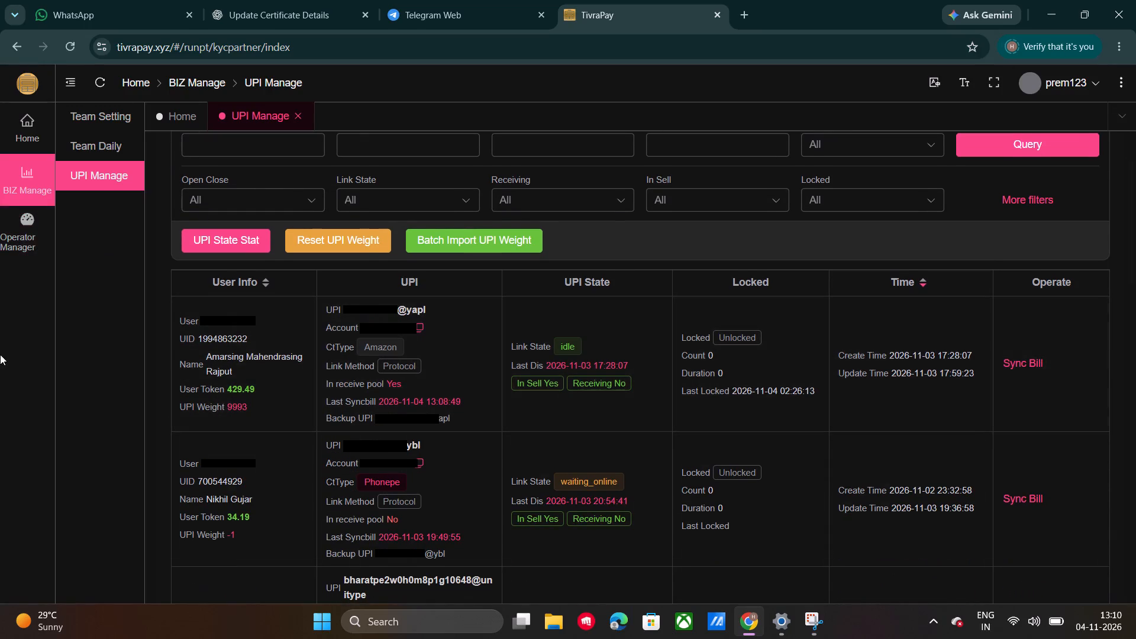
View the Home overview page, browse the main sections, and return to UPI Manage.
{"action": "left_click", "coordinate": [47, 127]}
{"action": "left_click", "coordinate": [26, 151]}
{"action": "left_click", "coordinate": [42, 238]}
{"action": "left_click", "coordinate": [39, 193]}
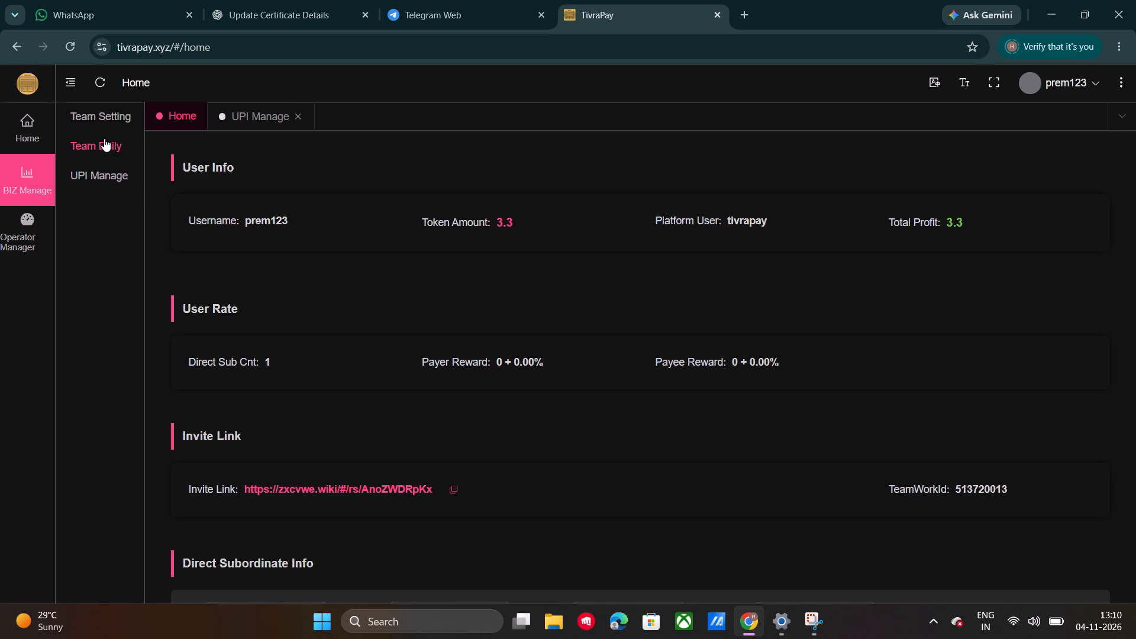
{"action": "left_click", "coordinate": [114, 181]}
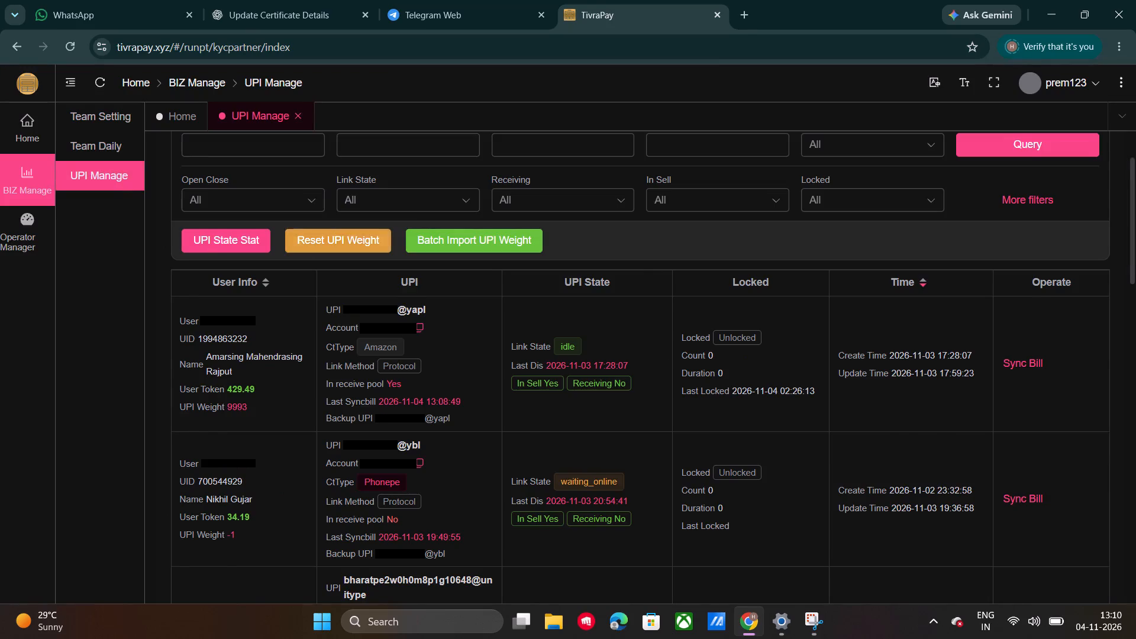
Query the UPI Management records by the target user's UID, leaving all other filters unset.
{"action": "scroll", "coordinate": [340, 175], "scroll_direction": "up", "scroll_amount": 2}
{"action": "left_click", "coordinate": [368, 240]}
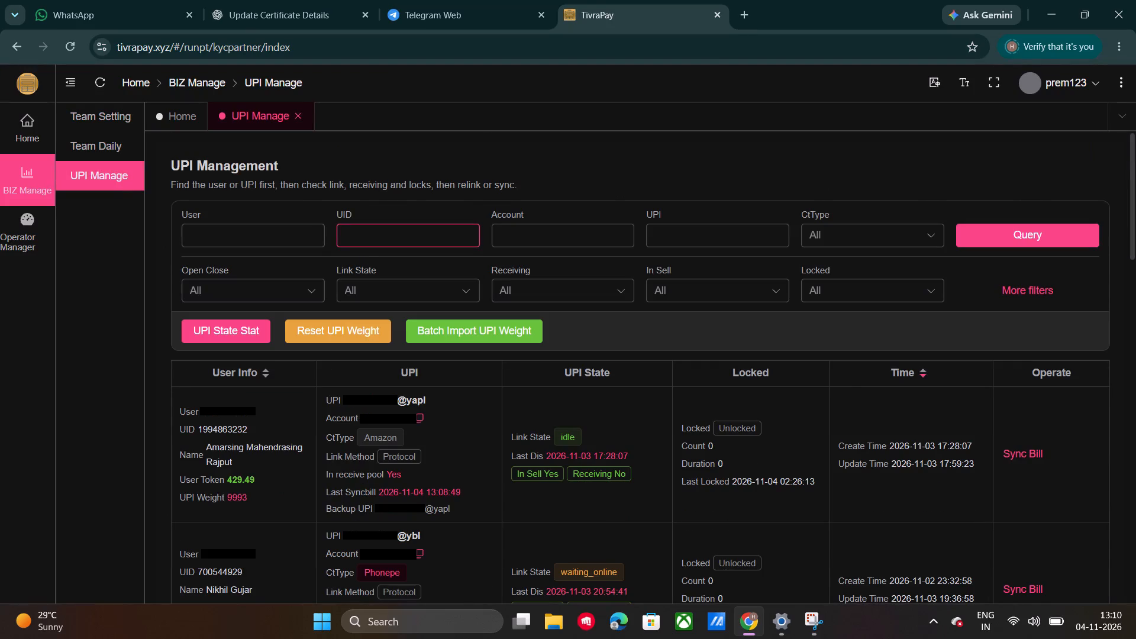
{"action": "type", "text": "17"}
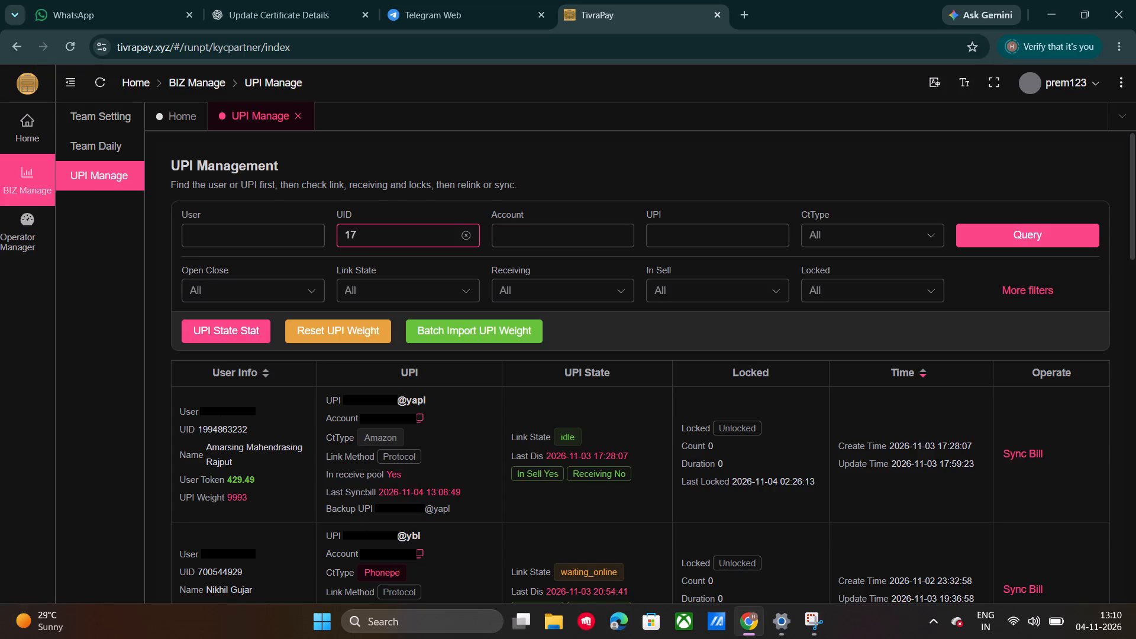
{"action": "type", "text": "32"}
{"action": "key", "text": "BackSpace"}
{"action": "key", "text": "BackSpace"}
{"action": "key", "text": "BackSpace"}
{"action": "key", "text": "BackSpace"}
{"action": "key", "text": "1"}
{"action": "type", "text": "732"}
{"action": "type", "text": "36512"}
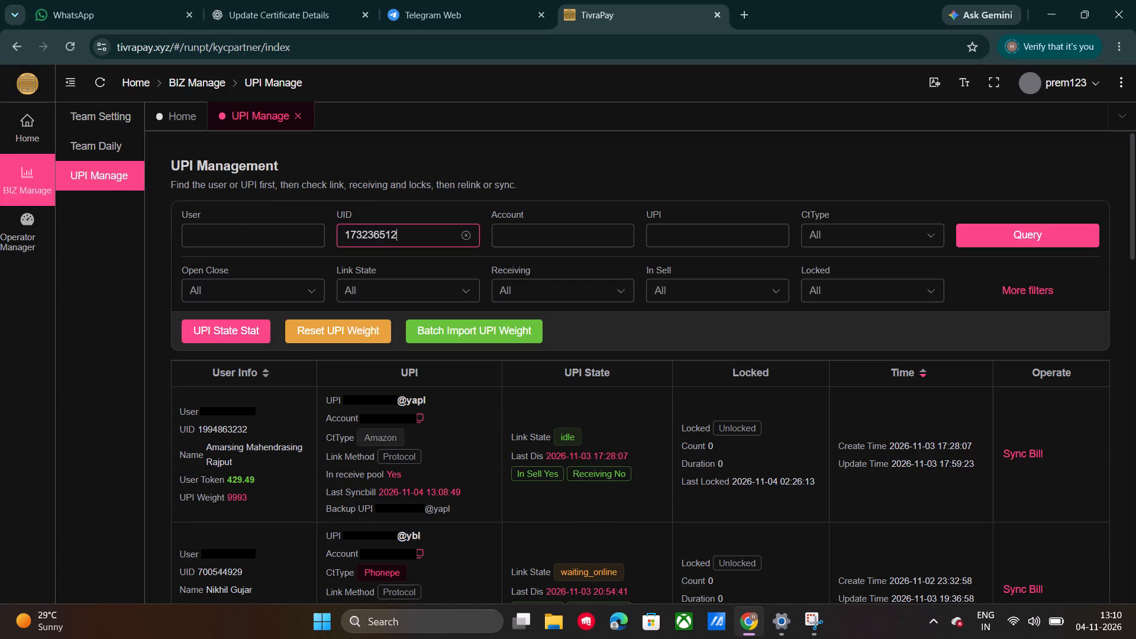
{"action": "left_click", "coordinate": [1036, 233]}
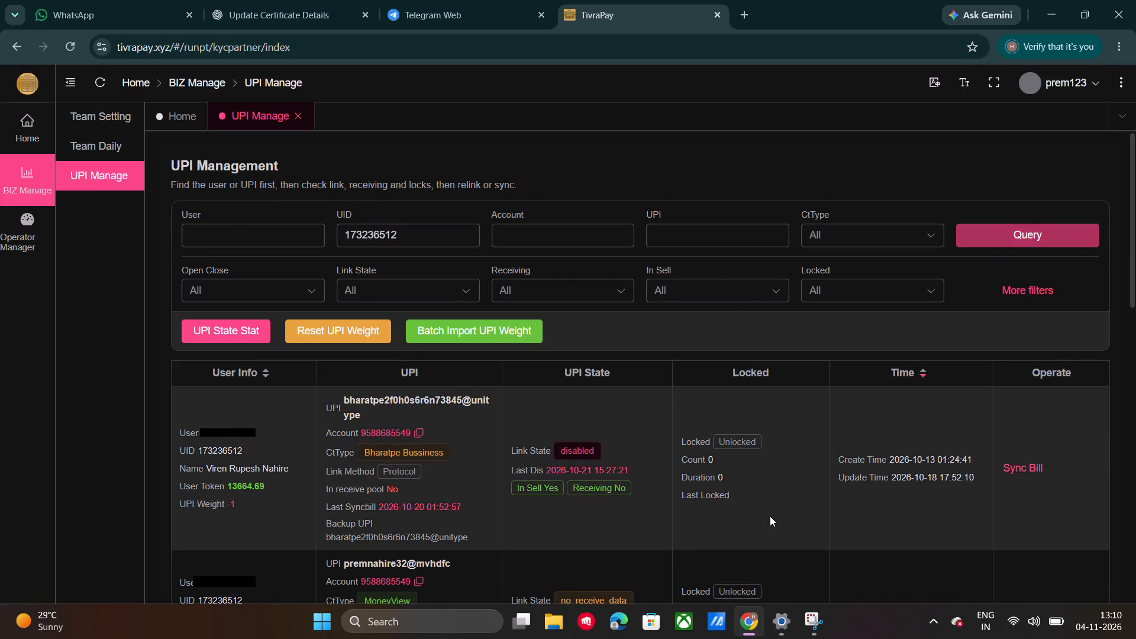
Examine the queried user's UPI records for account type, link state, selling and receiving status, locks and last sync times.
{"action": "scroll", "coordinate": [770, 516], "scroll_direction": "down", "scroll_amount": 3}
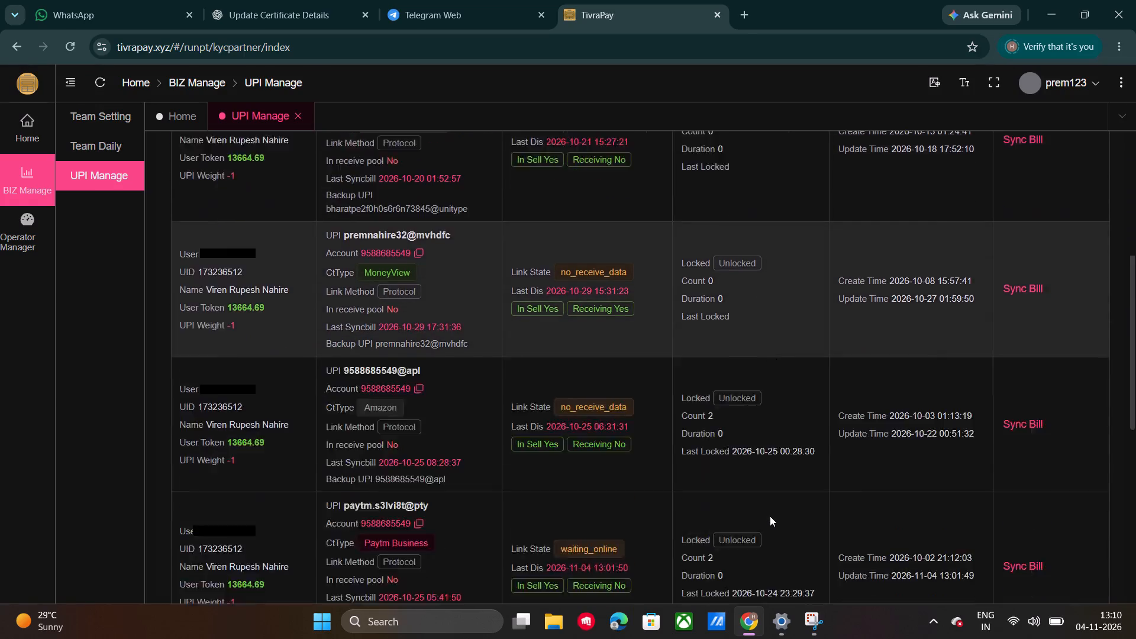
{"action": "scroll", "coordinate": [770, 516], "scroll_direction": "down", "scroll_amount": 6}
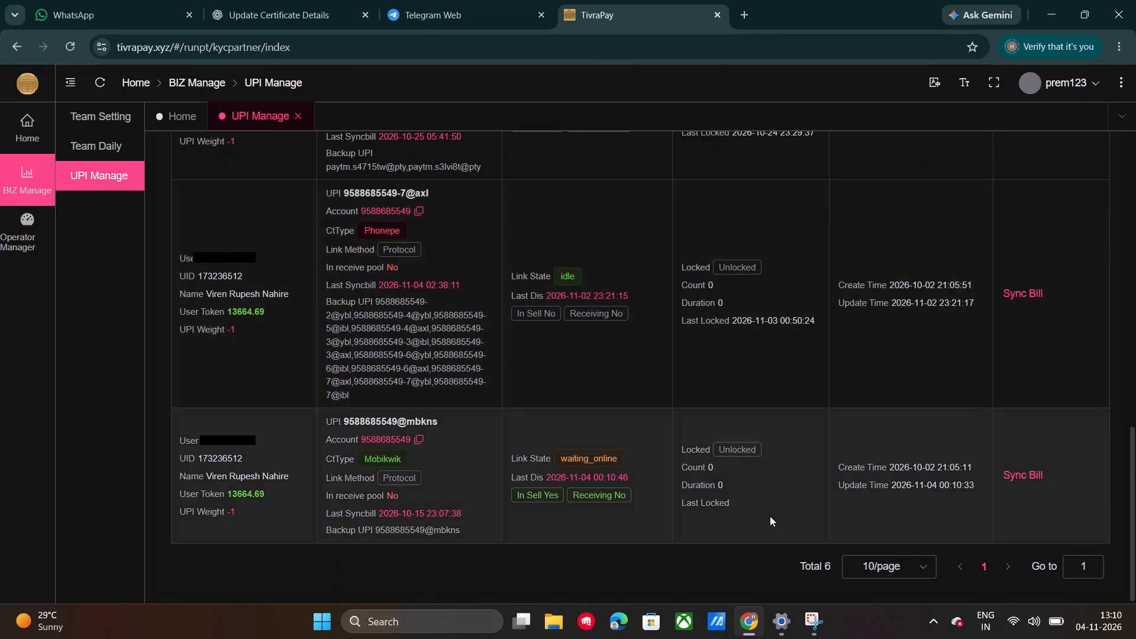
{"action": "scroll", "coordinate": [744, 518], "scroll_direction": "up", "scroll_amount": 3}
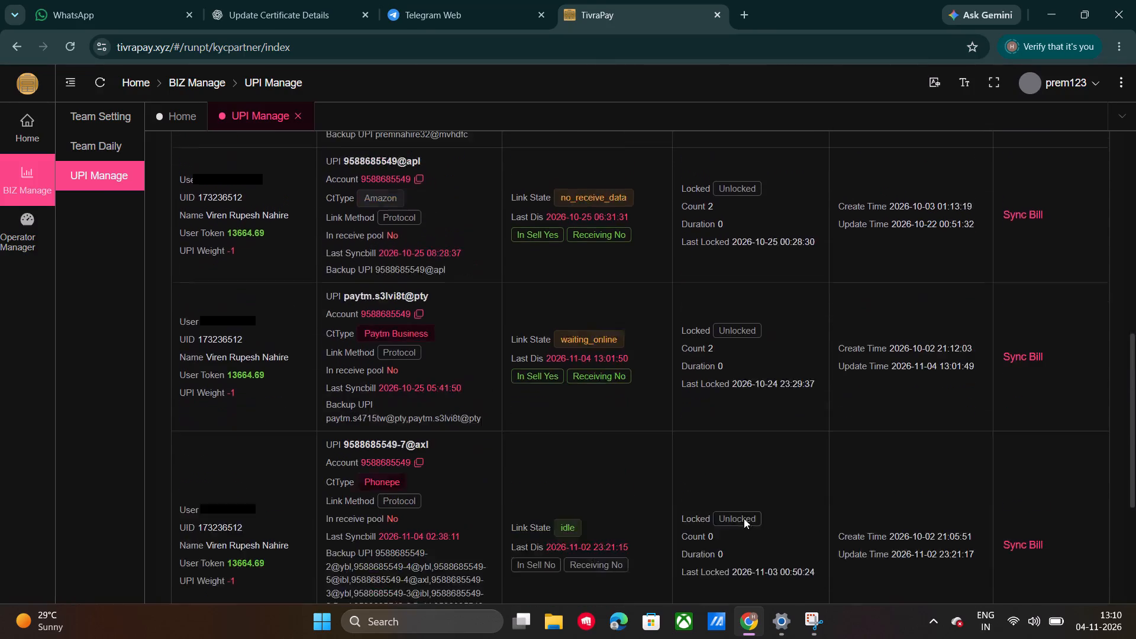
{"action": "scroll", "coordinate": [744, 518], "scroll_direction": "up", "scroll_amount": 3}
{"action": "scroll", "coordinate": [744, 518], "scroll_direction": "down", "scroll_amount": 2}
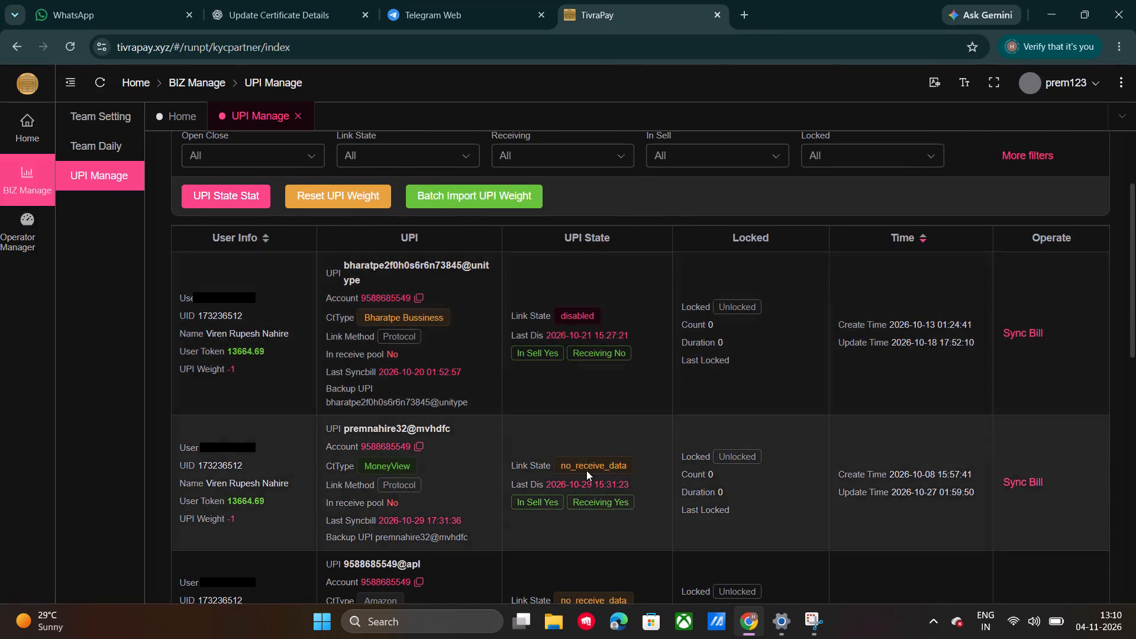
{"action": "scroll", "coordinate": [586, 470], "scroll_direction": "down", "scroll_amount": 1}
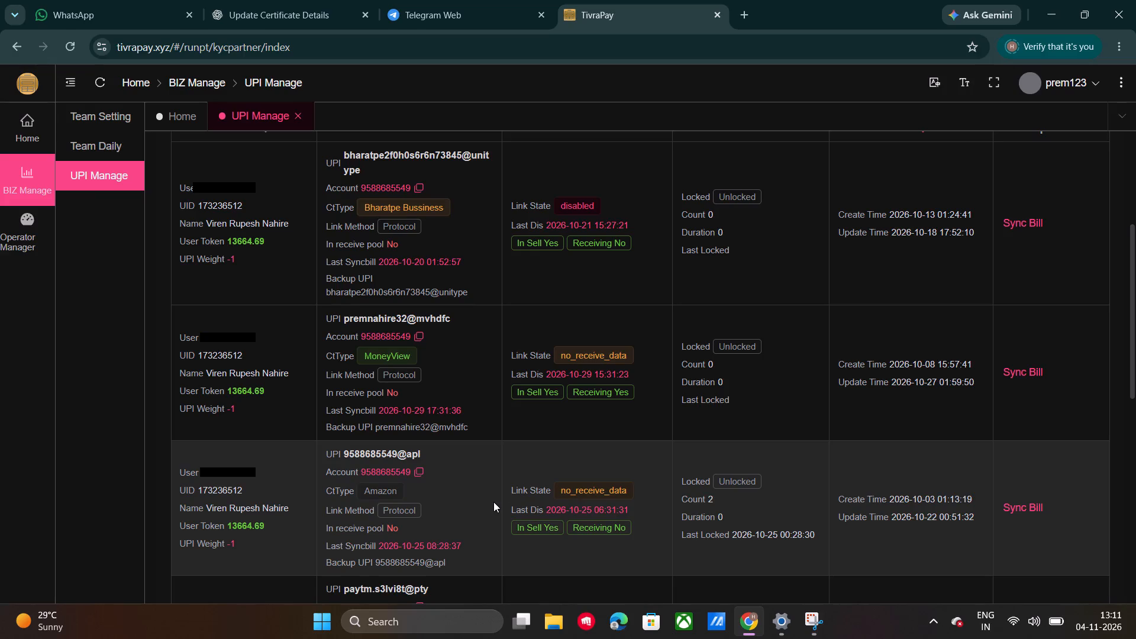
{"action": "scroll", "coordinate": [493, 502], "scroll_direction": "up", "scroll_amount": 4}
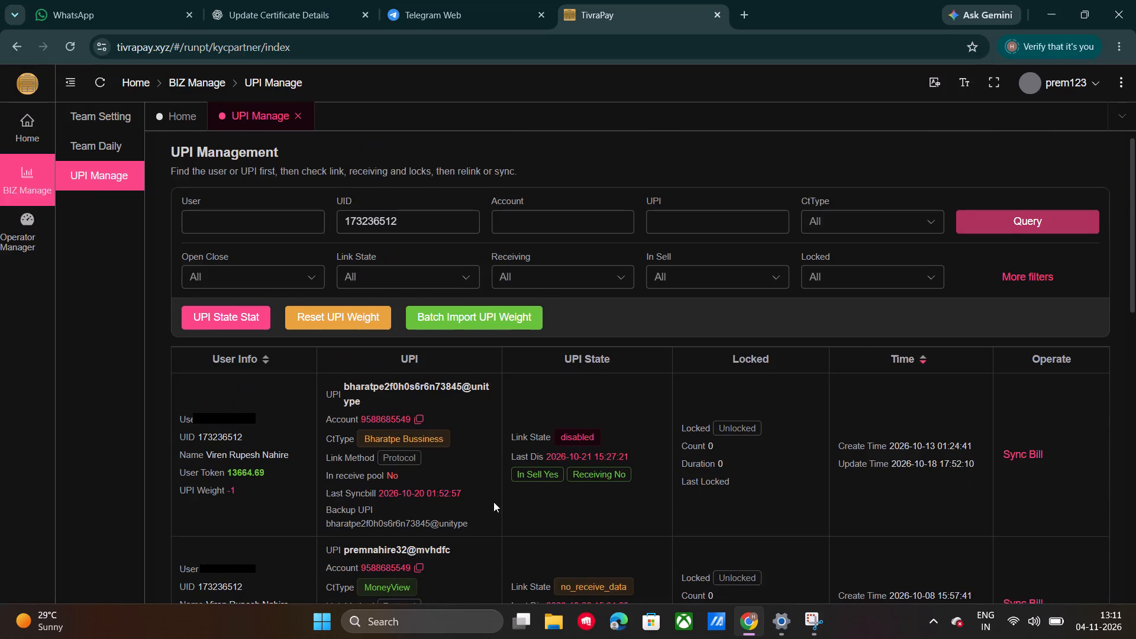
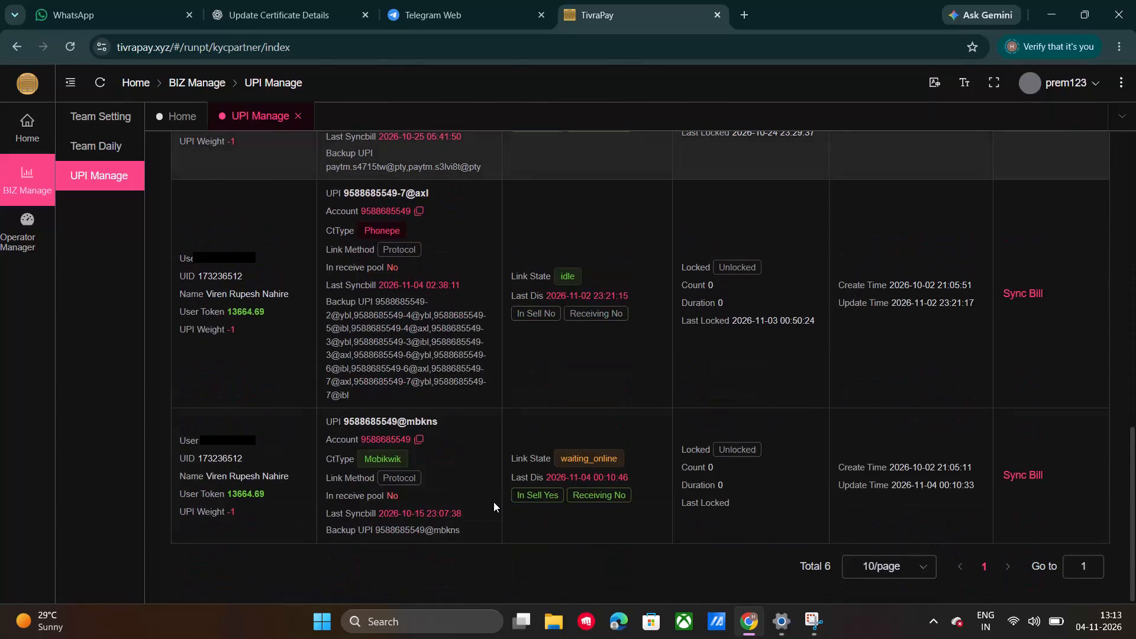
Recheck all of the queried user's UPI records, comparing link state, selling and receiving status, lock details and update times across accounts.
{"action": "scroll", "coordinate": [493, 502], "scroll_direction": "up", "scroll_amount": 6}
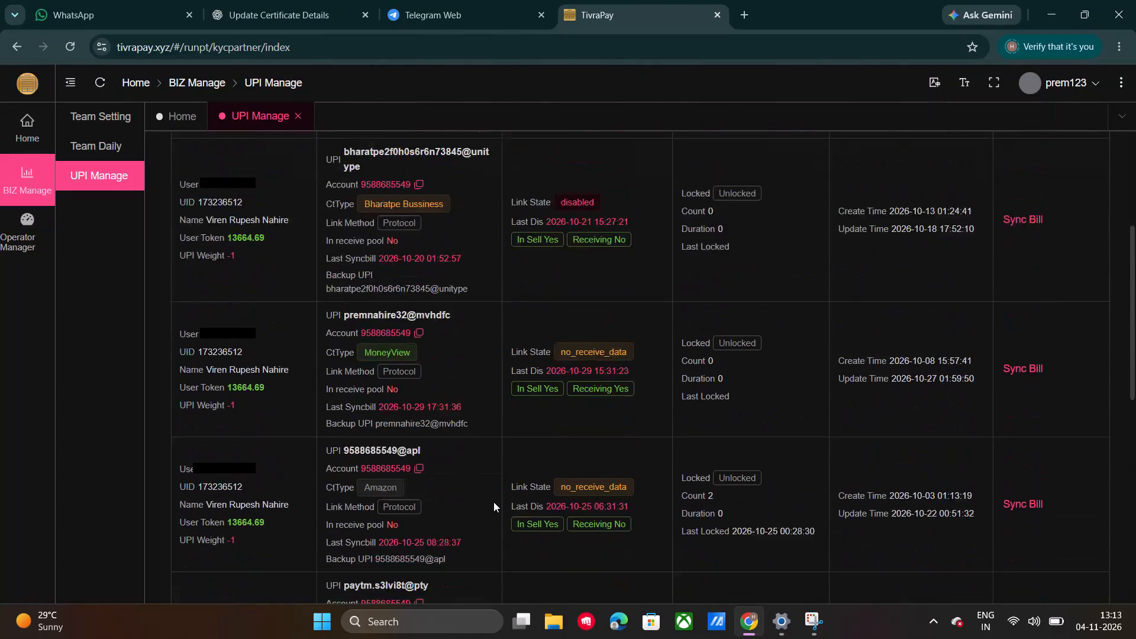
{"action": "scroll", "coordinate": [493, 502], "scroll_direction": "up", "scroll_amount": 3}
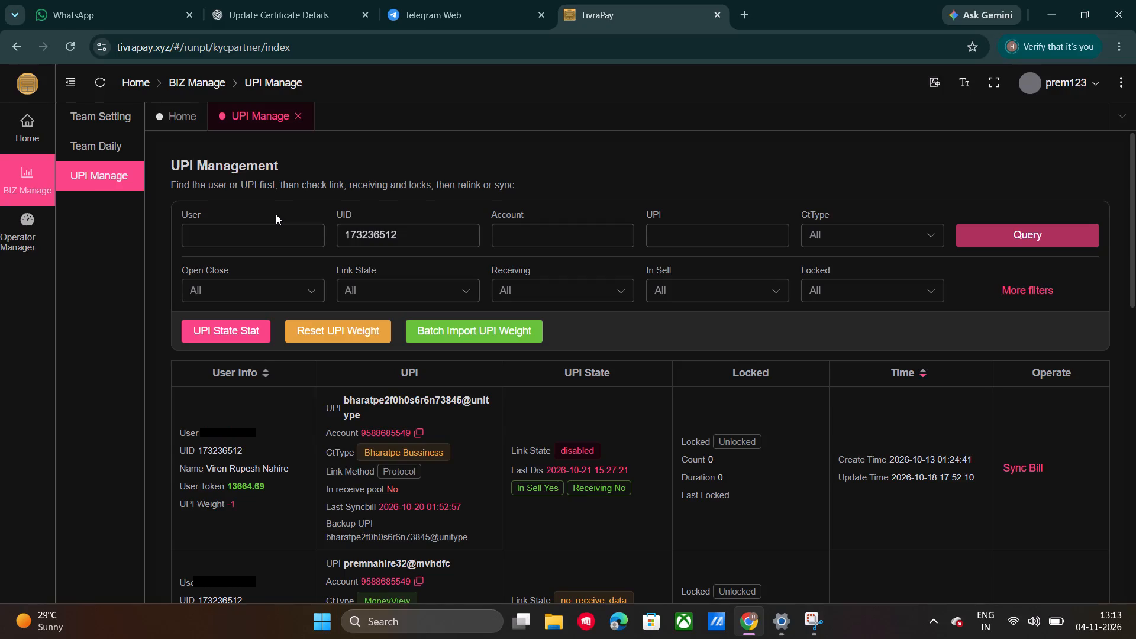
{"action": "scroll", "coordinate": [392, 525], "scroll_direction": "down", "scroll_amount": 9}
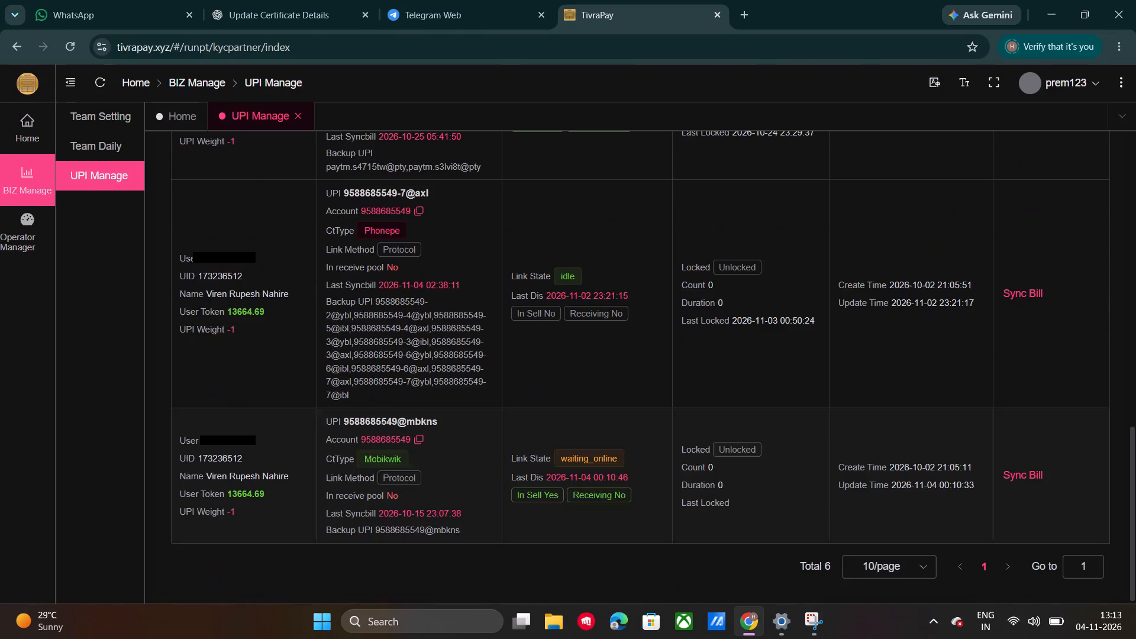
{"action": "scroll", "coordinate": [392, 525], "scroll_direction": "down", "scroll_amount": 1}
{"action": "scroll", "coordinate": [392, 525], "scroll_direction": "up", "scroll_amount": 5}
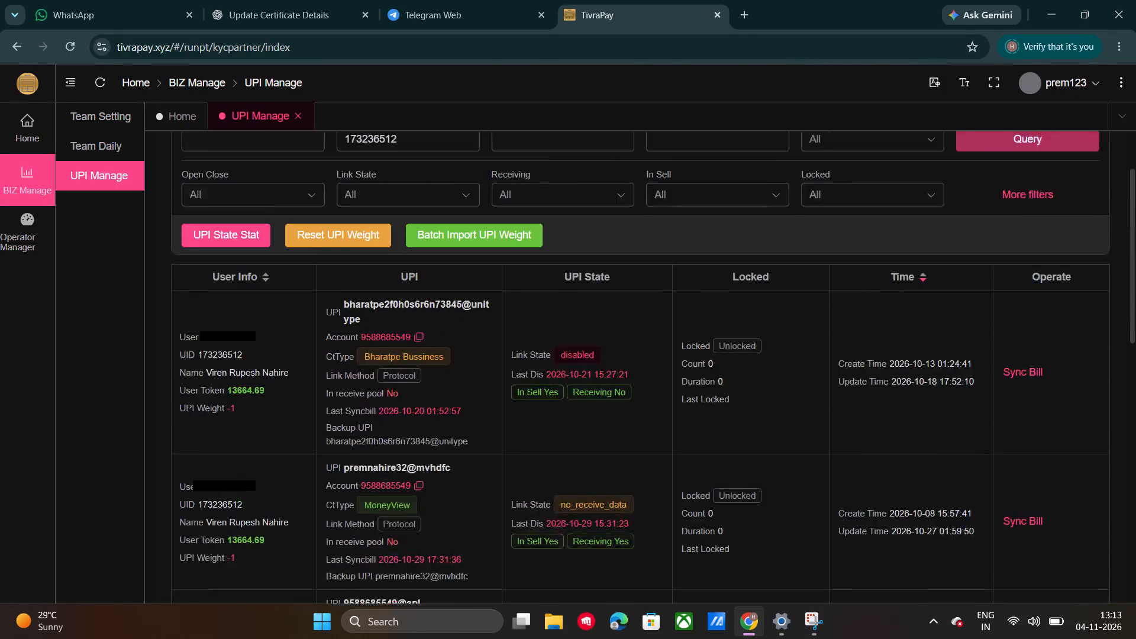
{"action": "scroll", "coordinate": [392, 525], "scroll_direction": "up", "scroll_amount": 2}
{"action": "scroll", "coordinate": [392, 525], "scroll_direction": "down", "scroll_amount": 2}
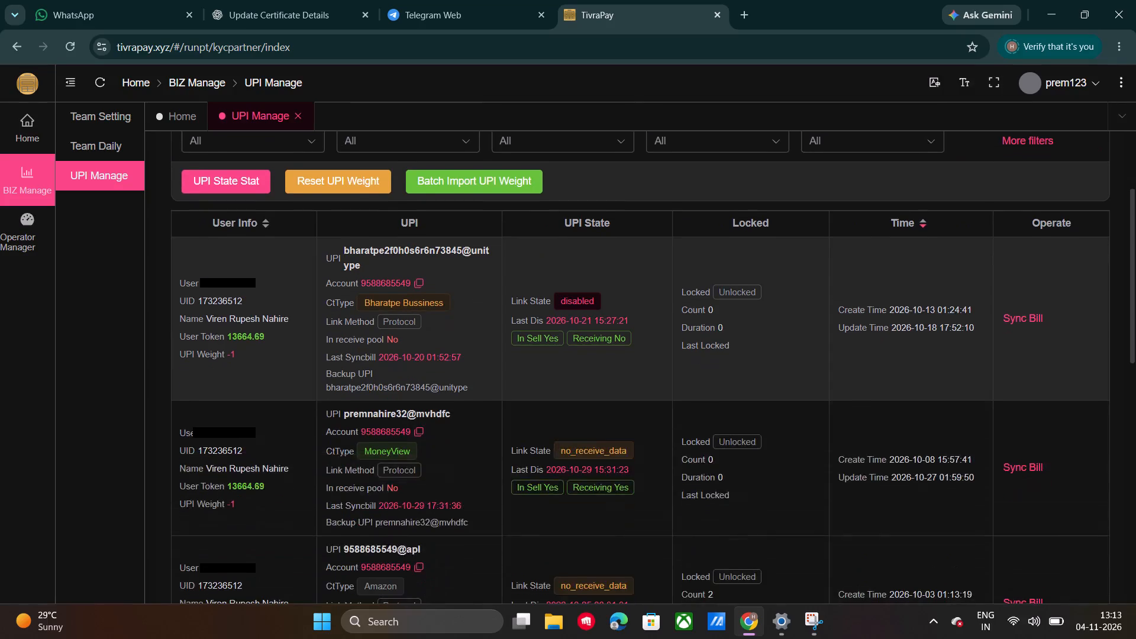
{"action": "scroll", "coordinate": [392, 525], "scroll_direction": "down", "scroll_amount": 11}
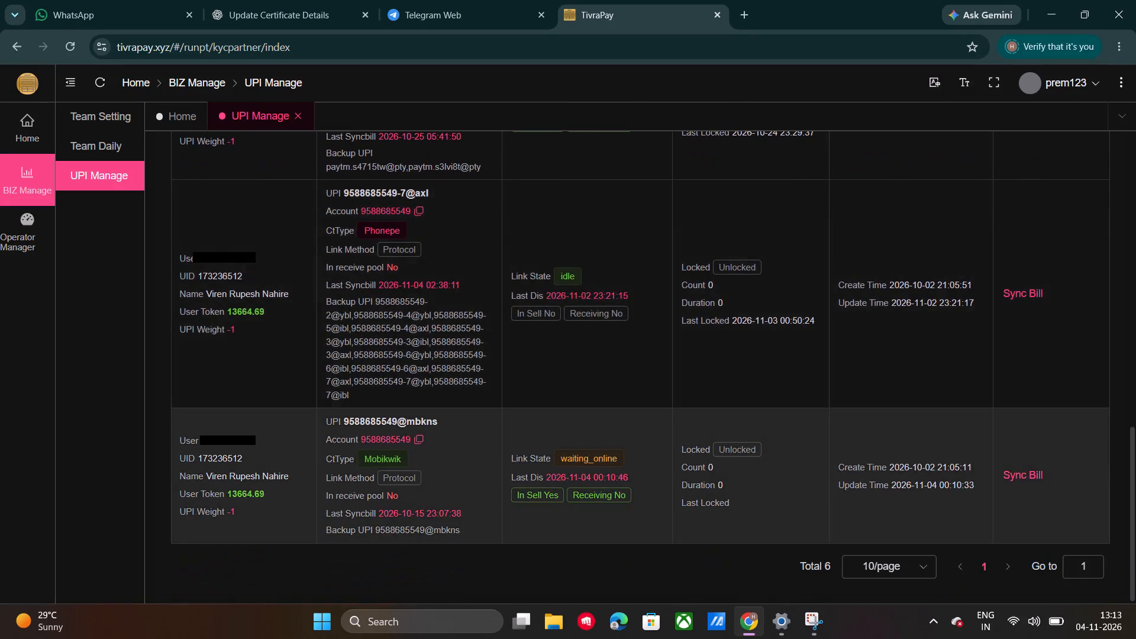
{"action": "scroll", "coordinate": [392, 525], "scroll_direction": "up", "scroll_amount": 5}
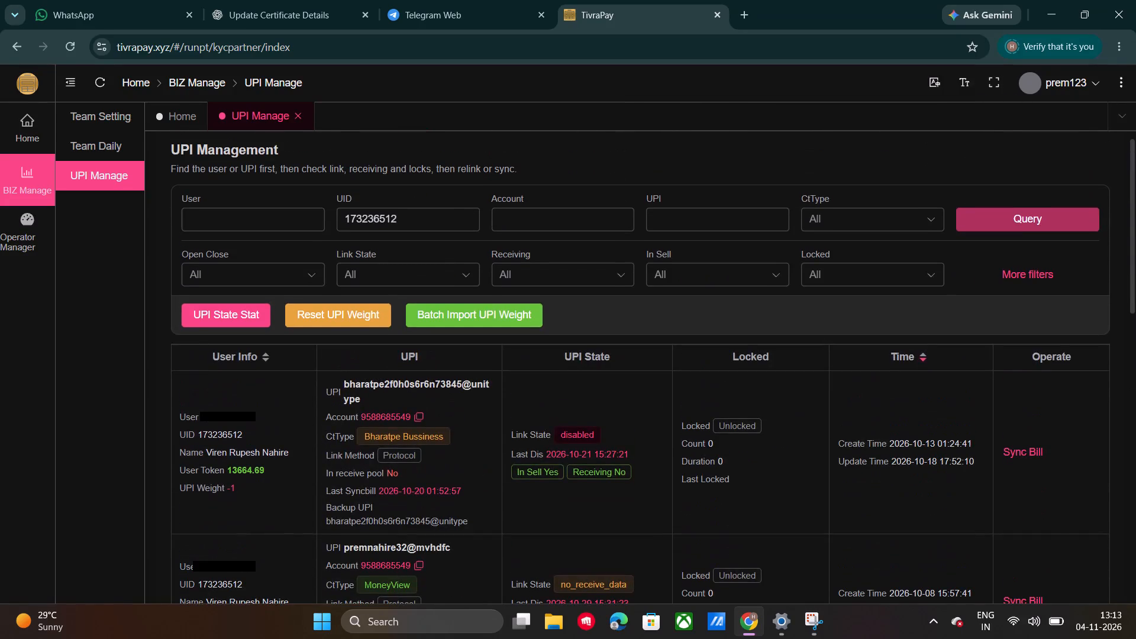
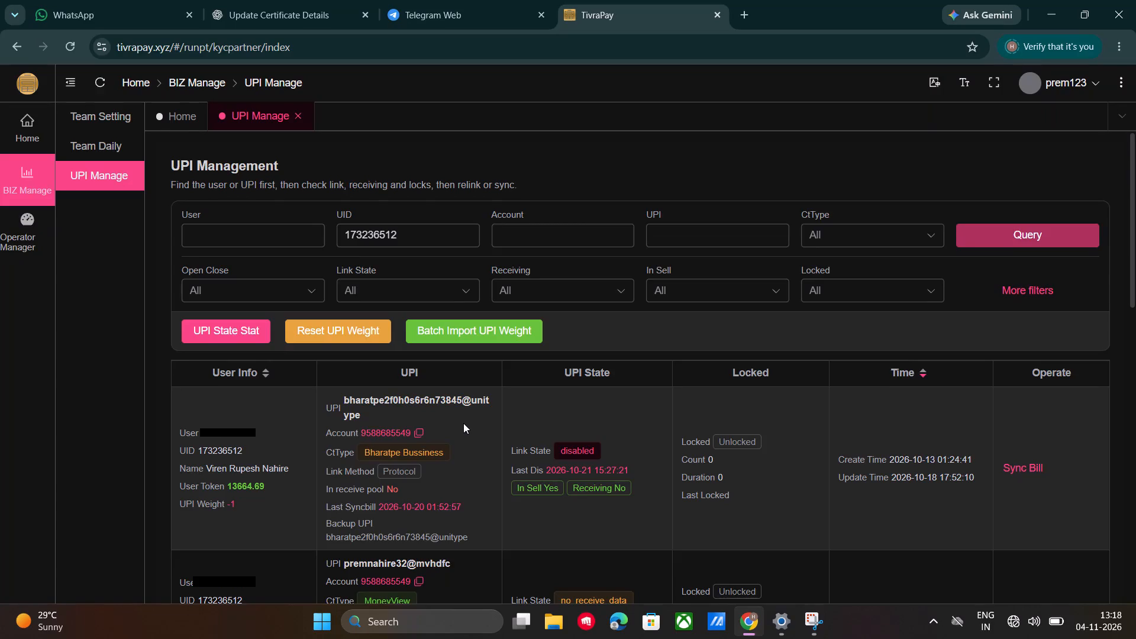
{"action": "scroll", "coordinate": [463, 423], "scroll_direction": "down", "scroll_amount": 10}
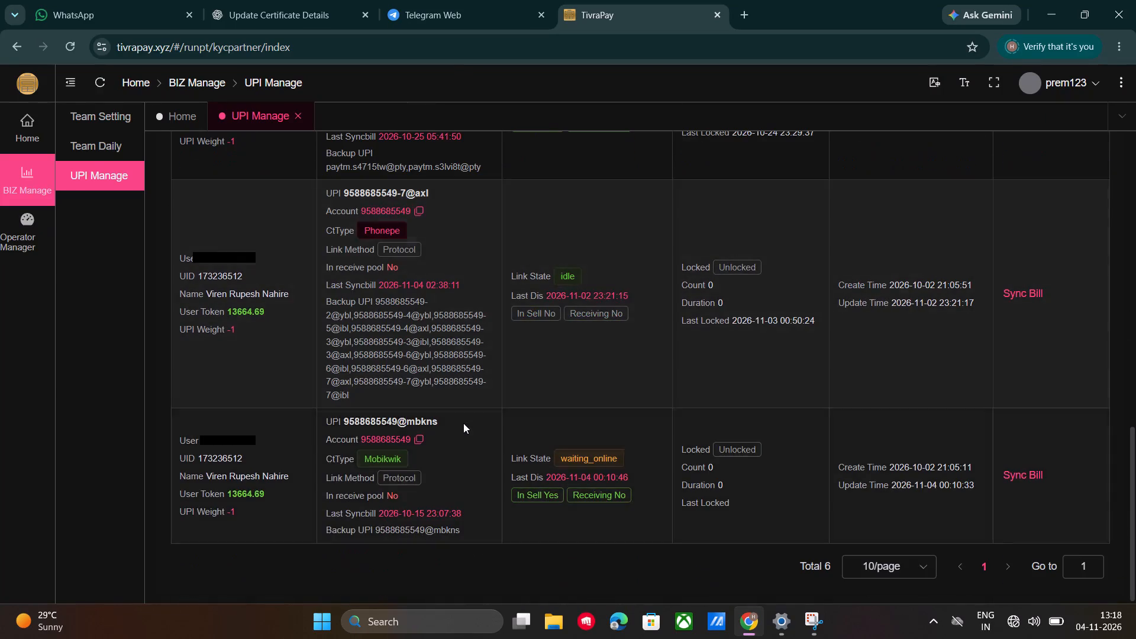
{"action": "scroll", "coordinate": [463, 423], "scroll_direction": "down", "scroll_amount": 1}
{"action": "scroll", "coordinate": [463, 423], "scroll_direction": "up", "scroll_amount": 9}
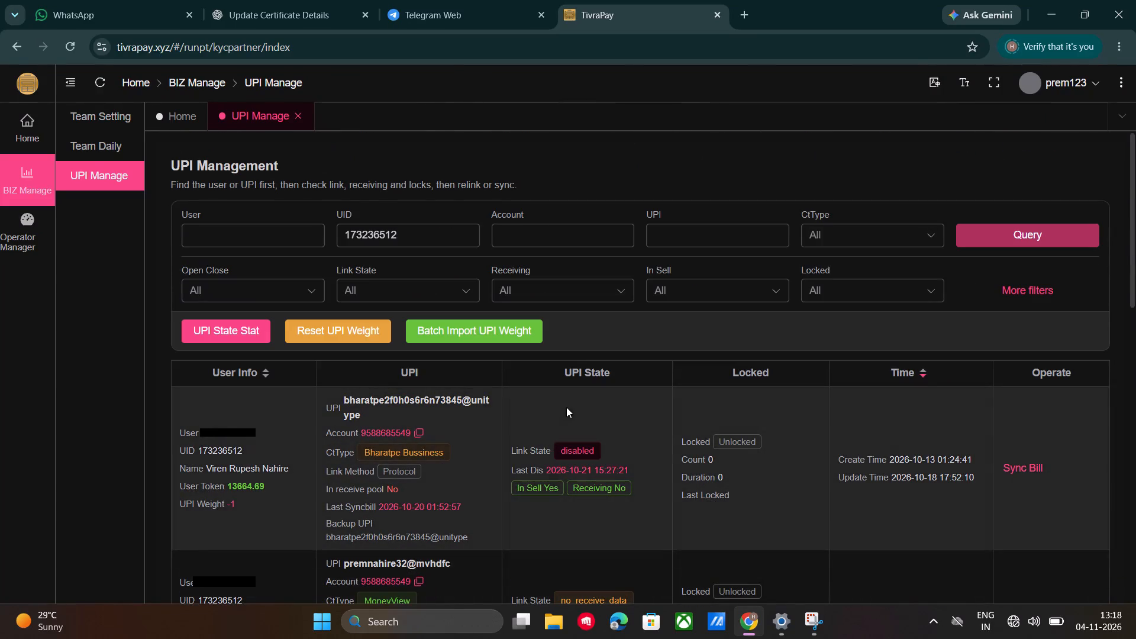
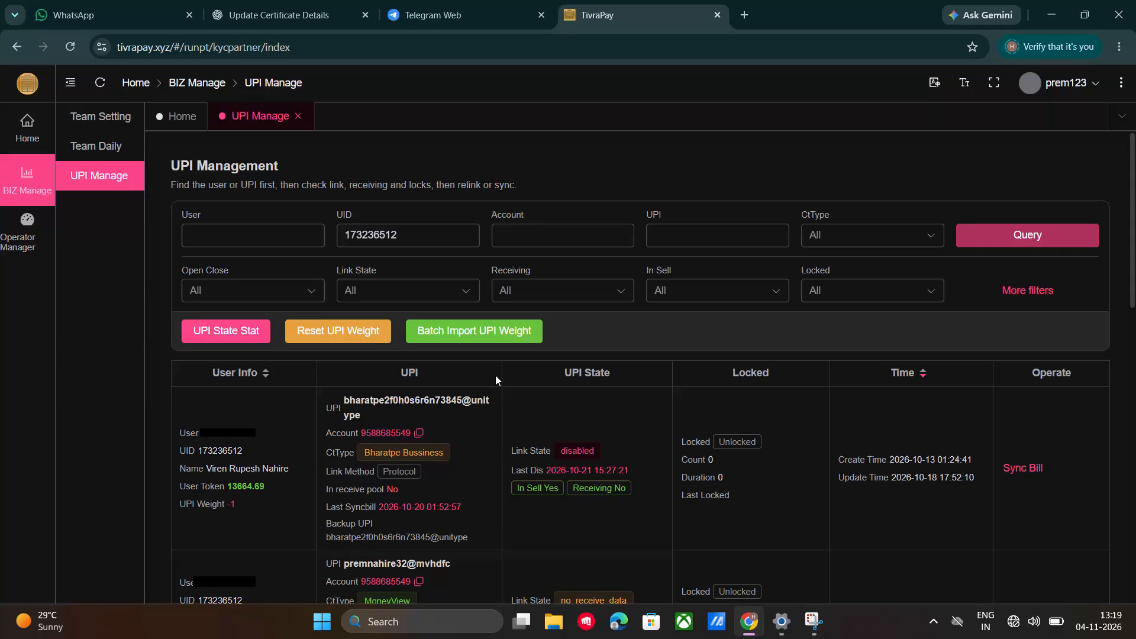
Reload the UPI Management page and clear the UID filter.
{"action": "left_click", "coordinate": [67, 45]}
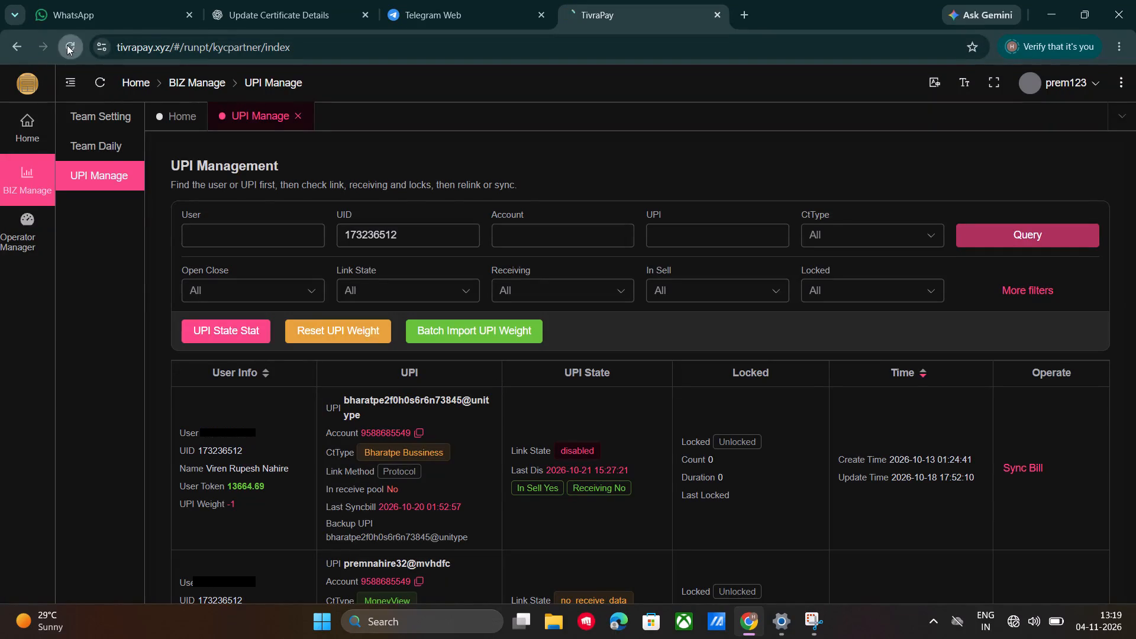
{"action": "triple_click", "coordinate": [431, 243]}
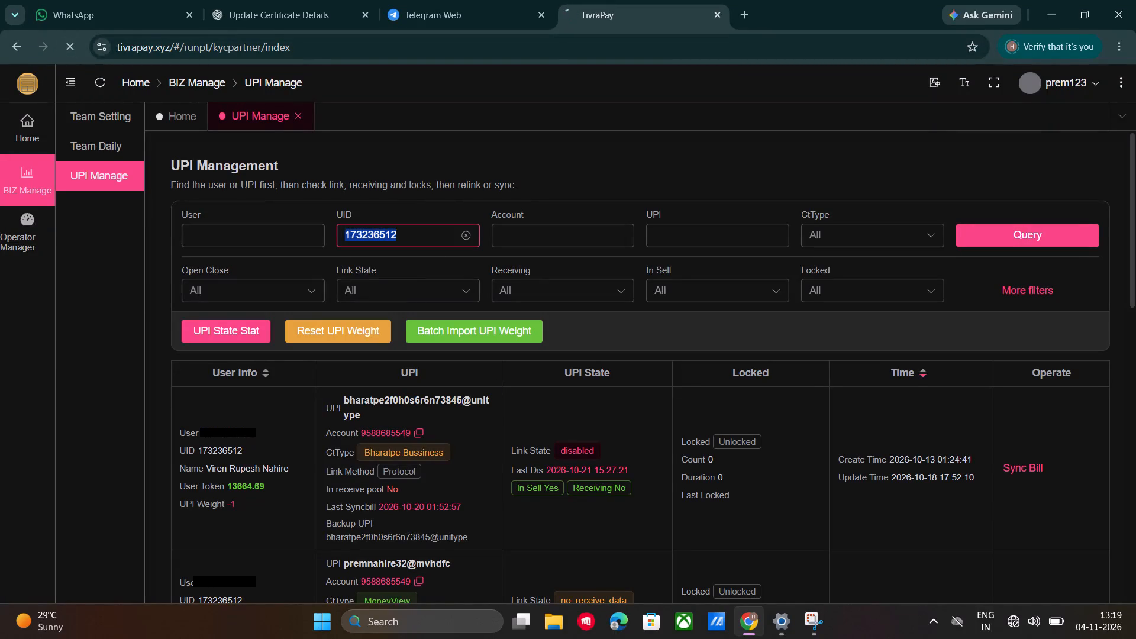
{"action": "key", "text": "BackSpace"}
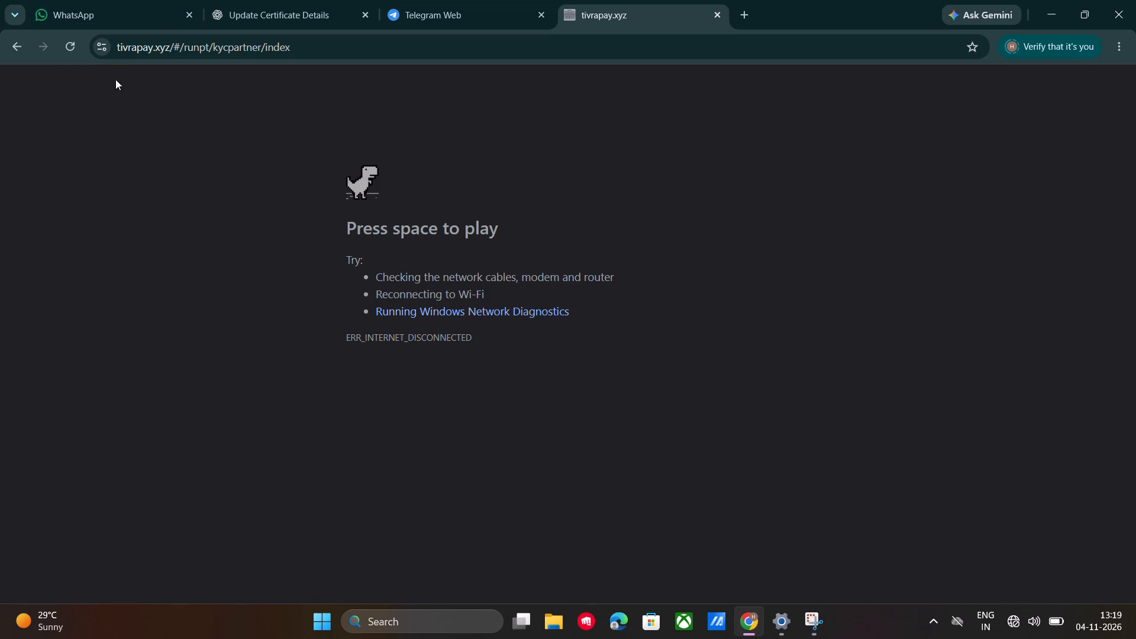
{"action": "triple_click", "coordinate": [72, 49]}
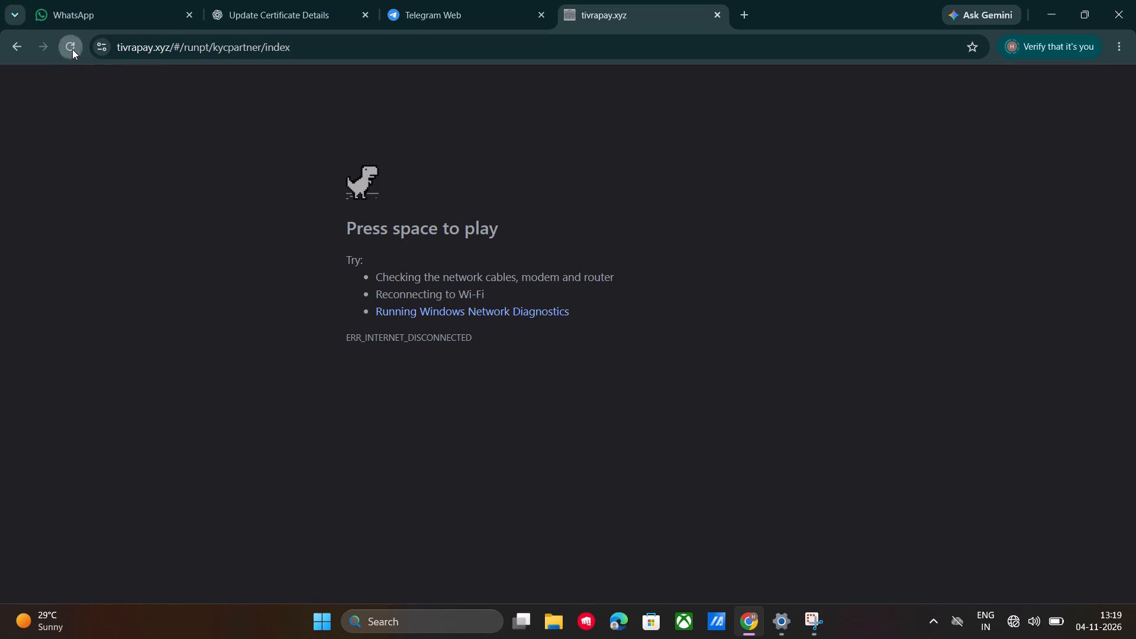
{"action": "triple_click", "coordinate": [72, 49]}
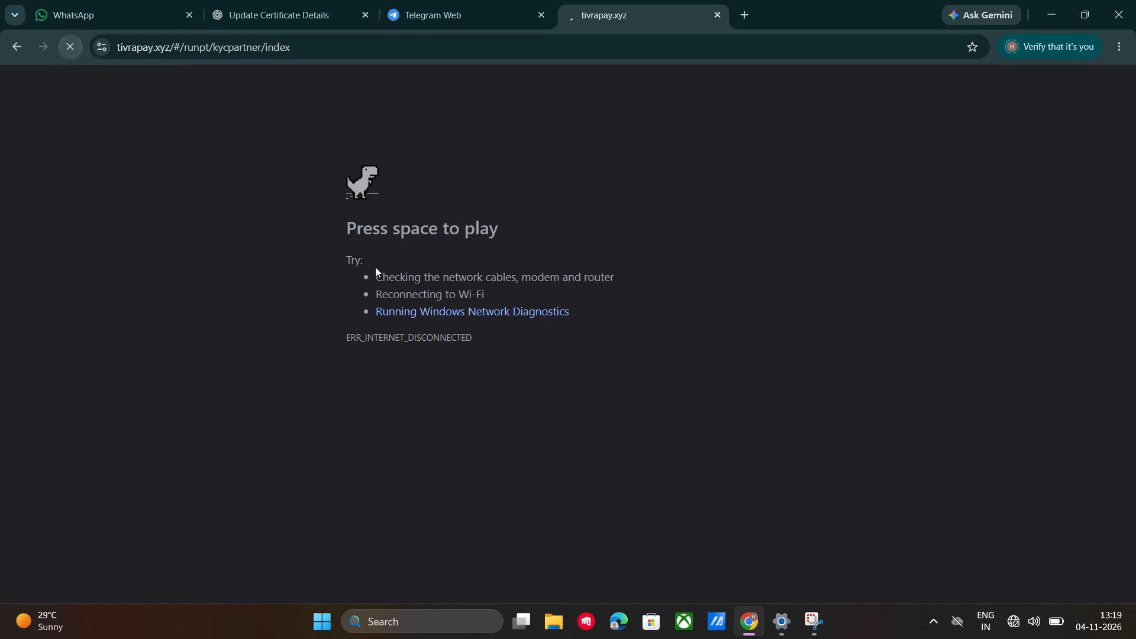
Connect the computer to the S24 Wi-Fi network and return to the UPI Management page.
{"action": "left_click", "coordinate": [1028, 638]}
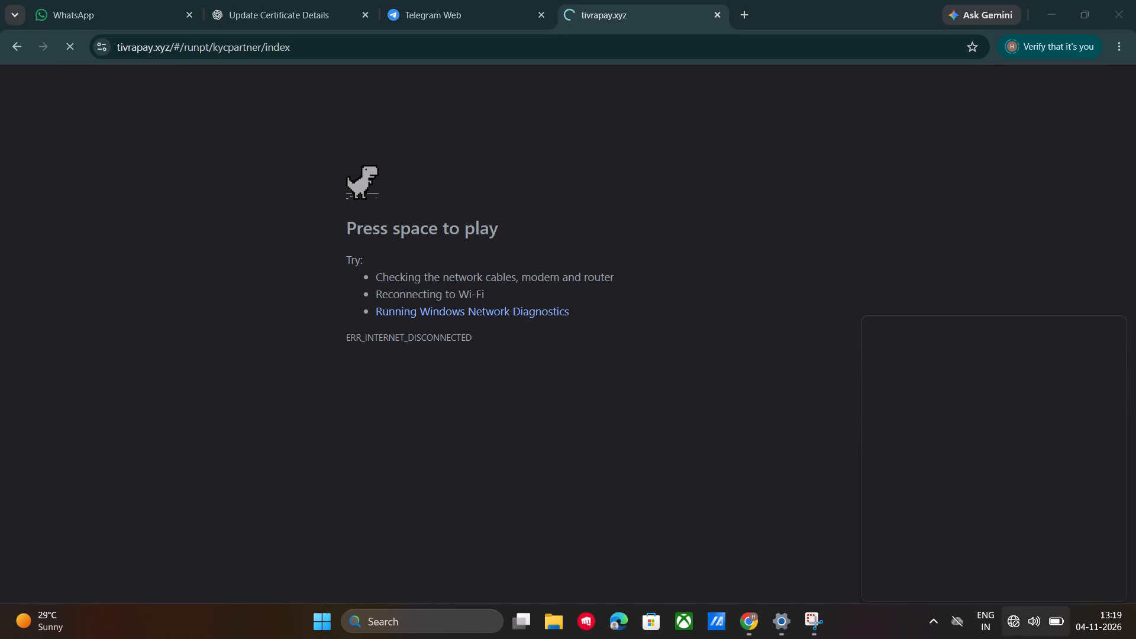
{"action": "left_click", "coordinate": [930, 346]}
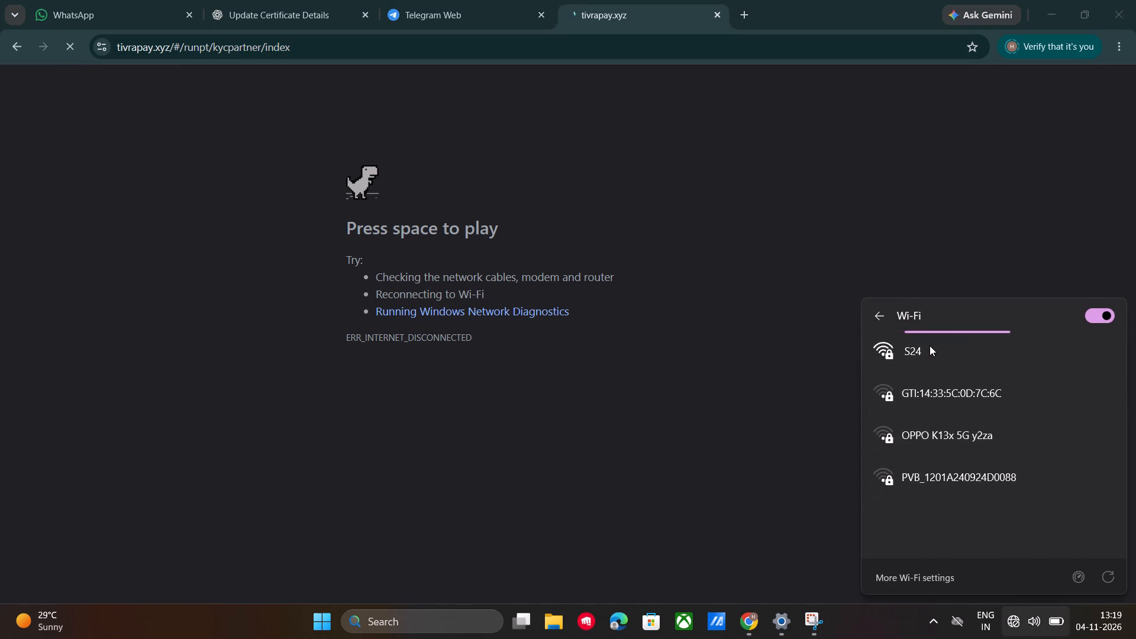
{"action": "left_click", "coordinate": [930, 346]}
{"action": "left_click", "coordinate": [1035, 422]}
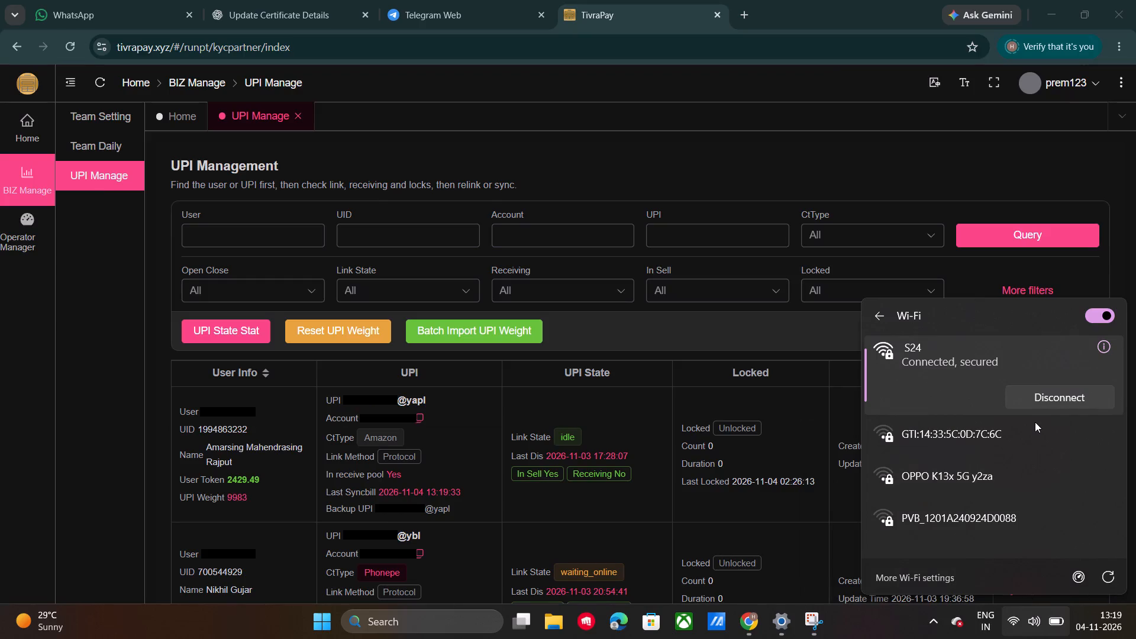
{"action": "left_click", "coordinate": [835, 179]}
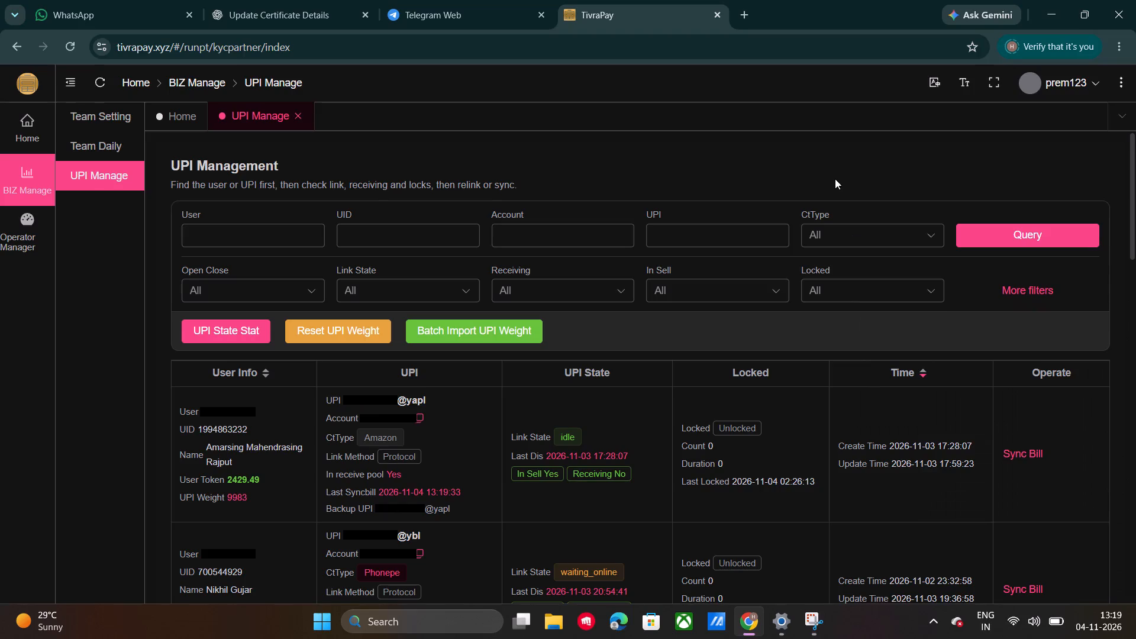
View the Team Daily report and look down its first page of buy and reward figures by user, including the totals.
{"action": "left_click", "coordinate": [93, 135]}
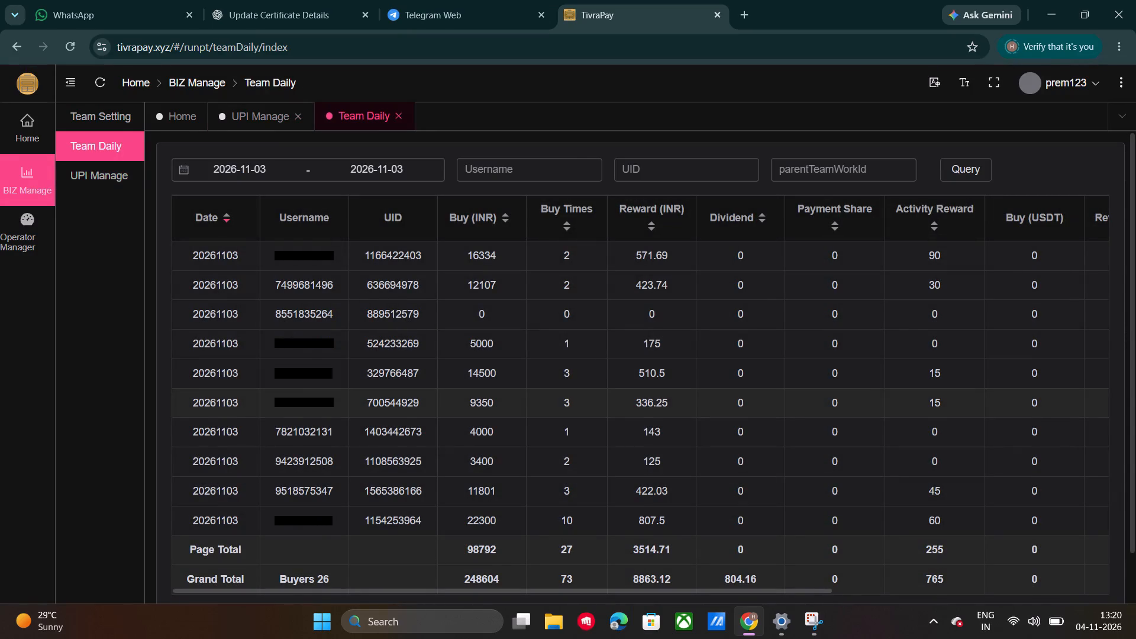
{"action": "scroll", "coordinate": [385, 408], "scroll_direction": "down", "scroll_amount": 2}
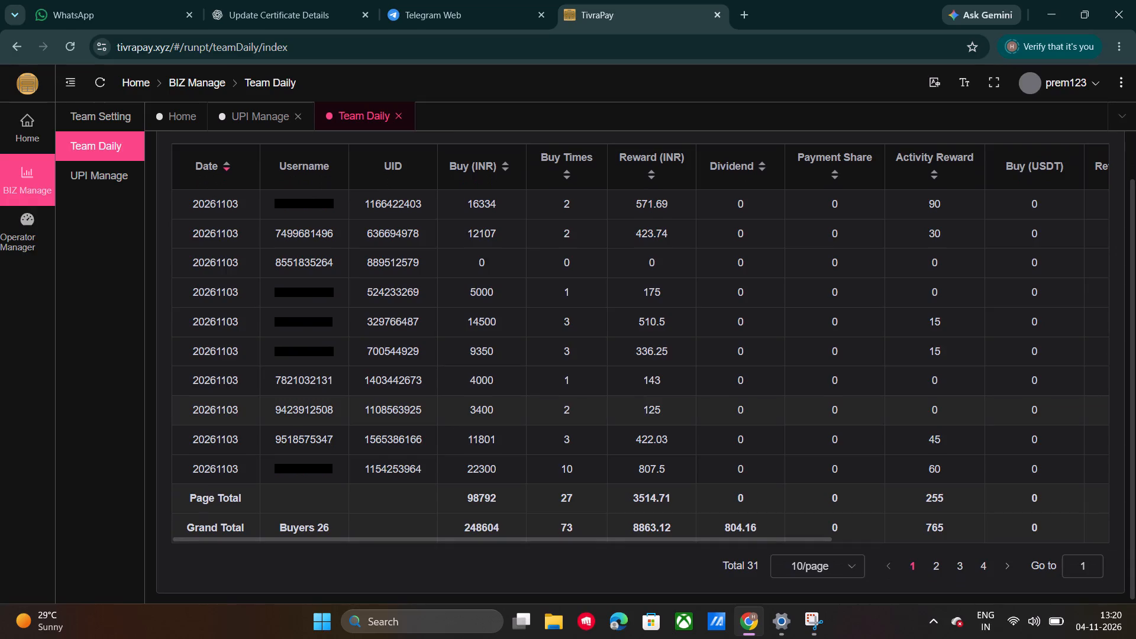
Examine the Team Daily report for 2026-11-03, covering the user rows and the page and grand totals.
{"action": "scroll", "coordinate": [382, 366], "scroll_direction": "down", "scroll_amount": 1}
{"action": "scroll", "coordinate": [382, 366], "scroll_direction": "up", "scroll_amount": 2}
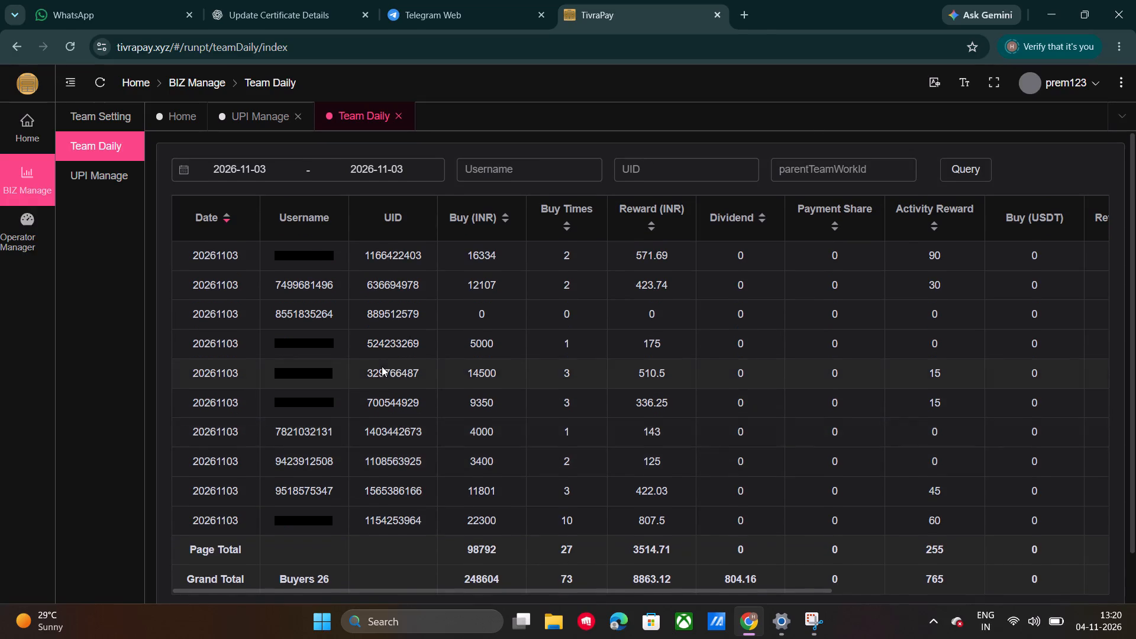
{"action": "scroll", "coordinate": [382, 366], "scroll_direction": "down", "scroll_amount": 1}
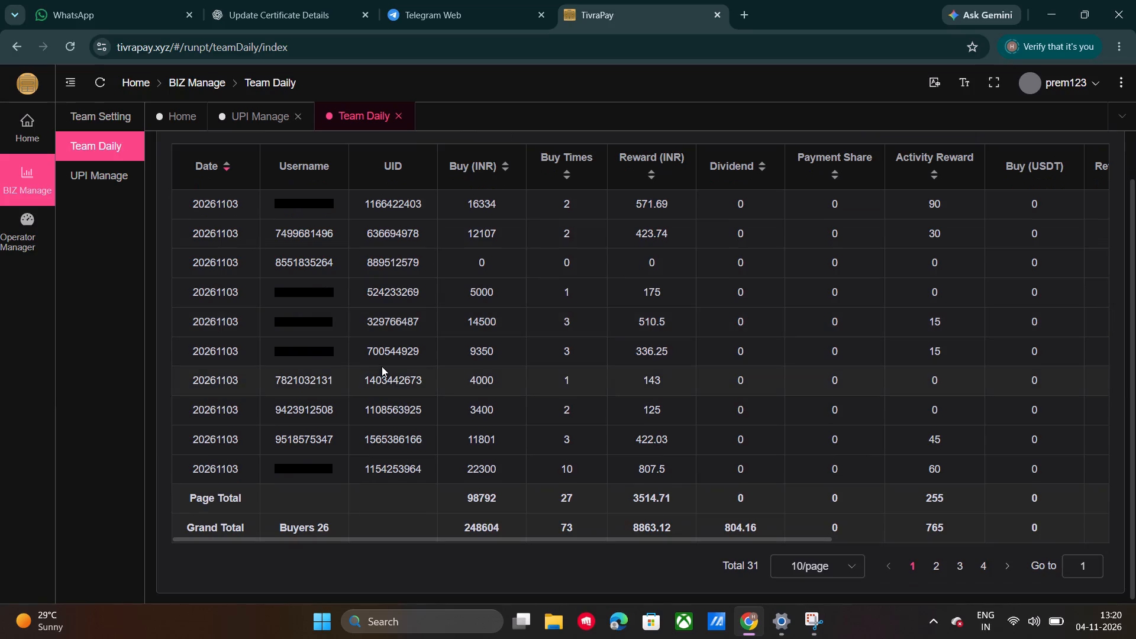
{"action": "scroll", "coordinate": [382, 366], "scroll_direction": "down", "scroll_amount": 3}
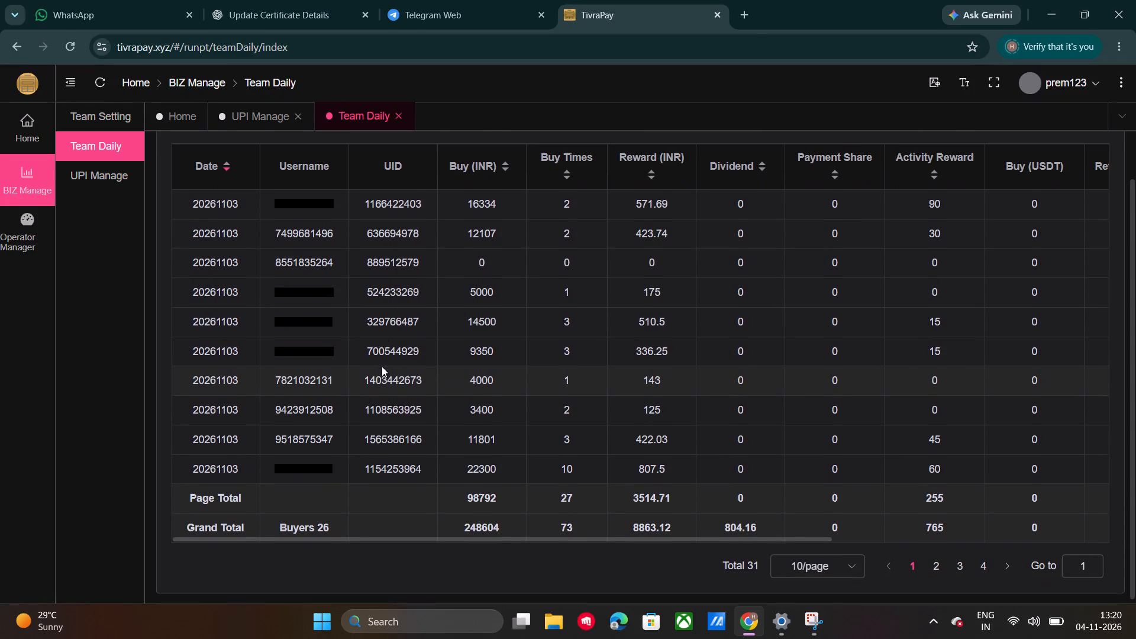
Compare the UPI Manage, Team Daily and Team Setting pages under BIZ Manage, finishing on the Team Setting member list.
{"action": "left_click", "coordinate": [77, 175]}
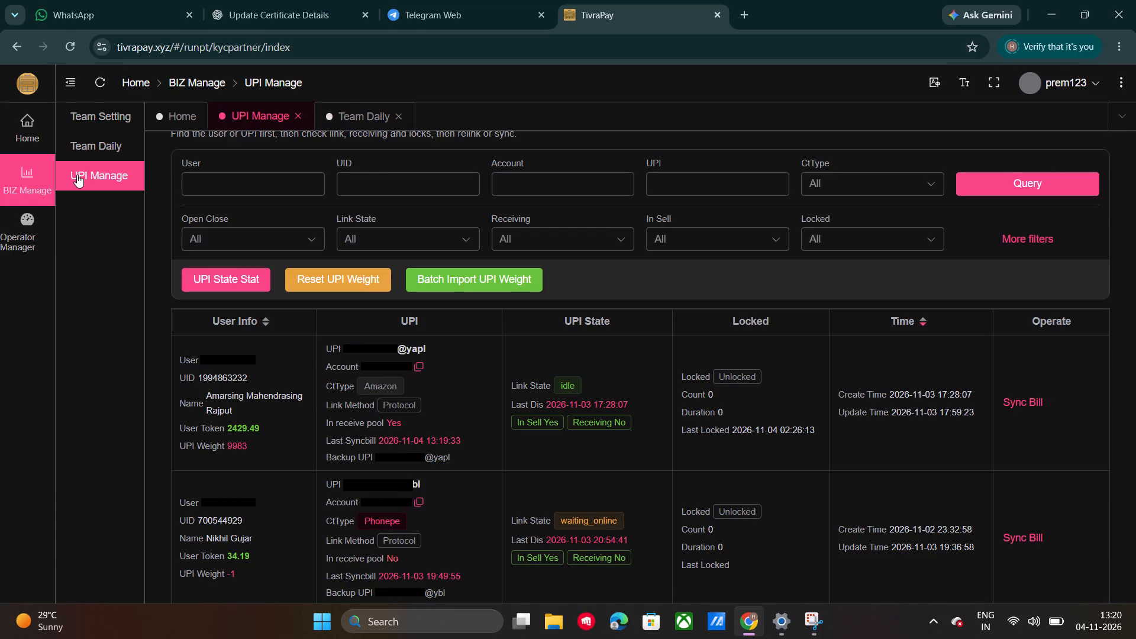
{"action": "left_click", "coordinate": [91, 149]}
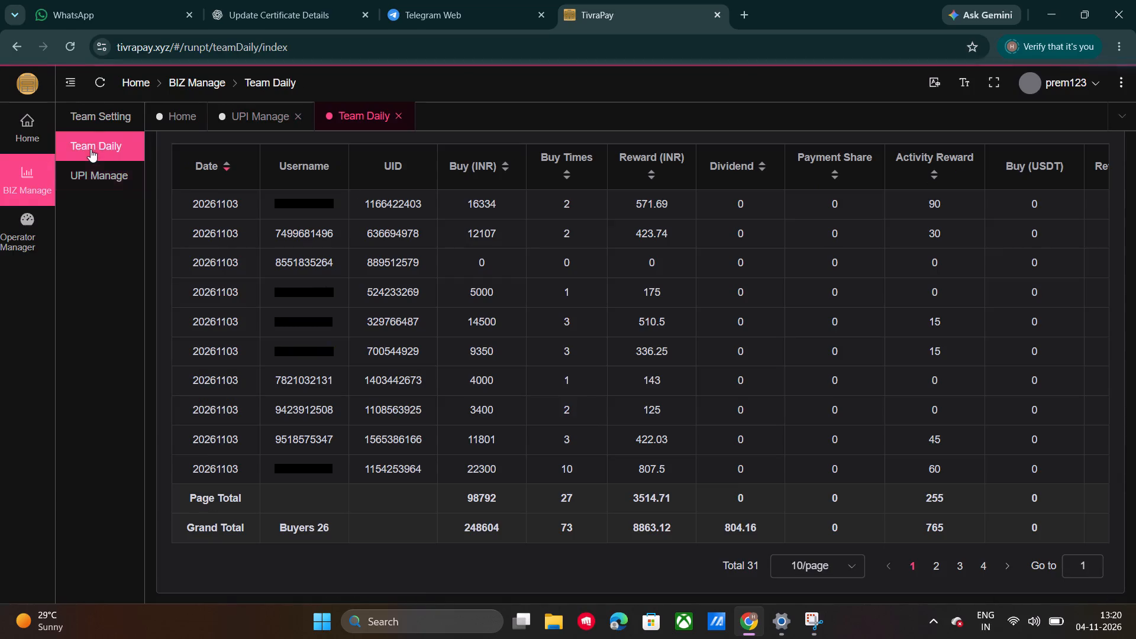
{"action": "left_click", "coordinate": [102, 121]}
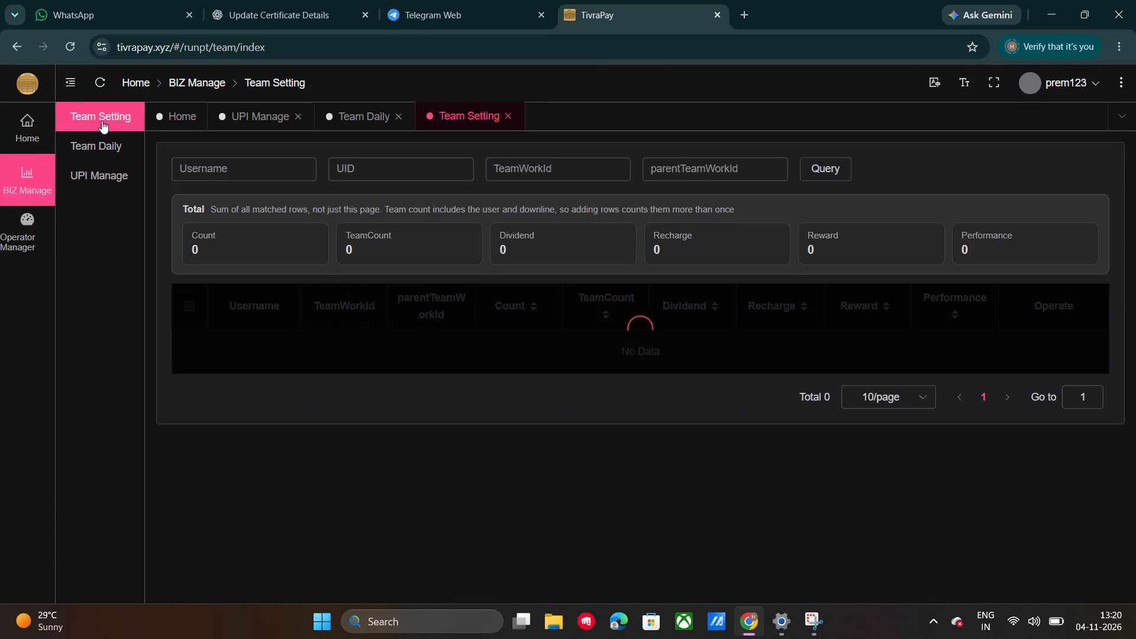
{"action": "left_click", "coordinate": [97, 185]}
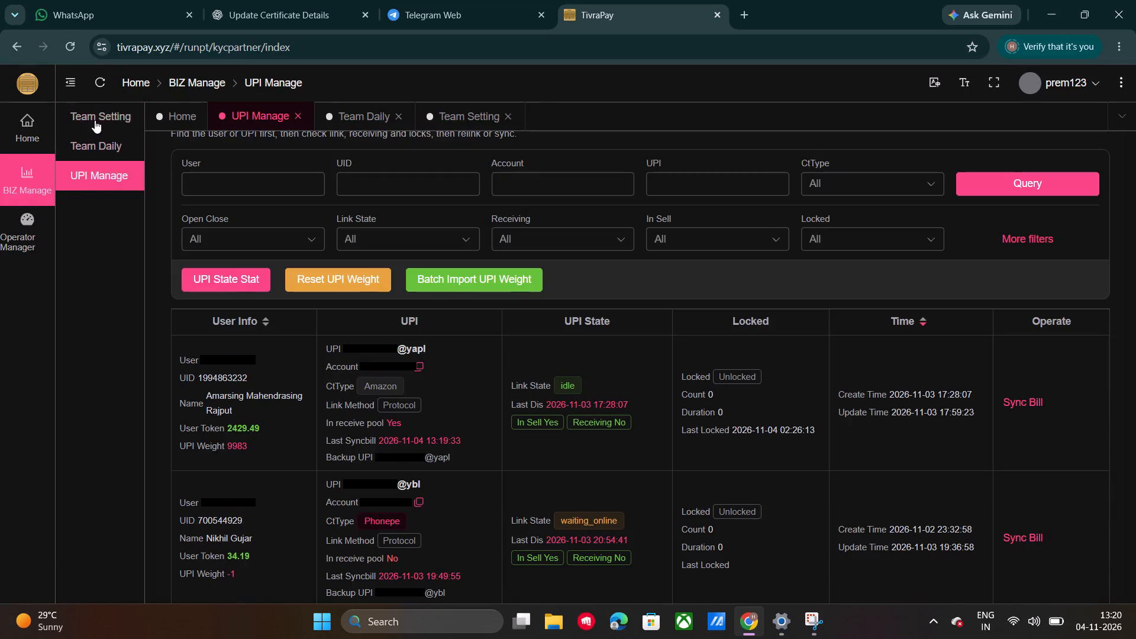
{"action": "left_click", "coordinate": [94, 118]}
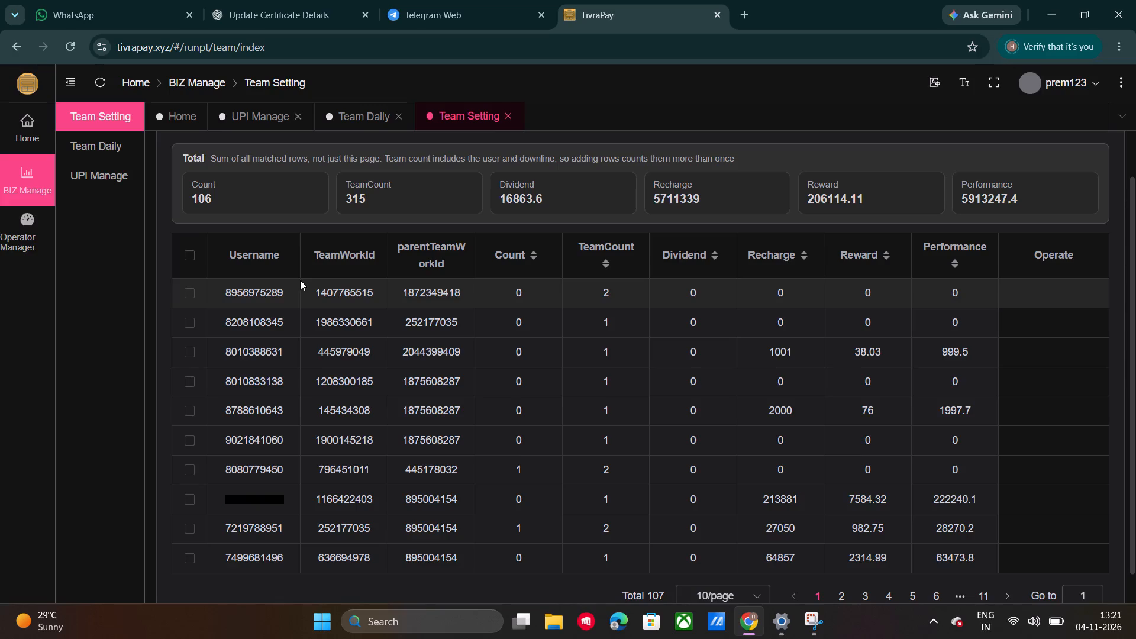
Open the Operator Manager section to view its available features.
{"action": "left_click", "coordinate": [29, 220]}
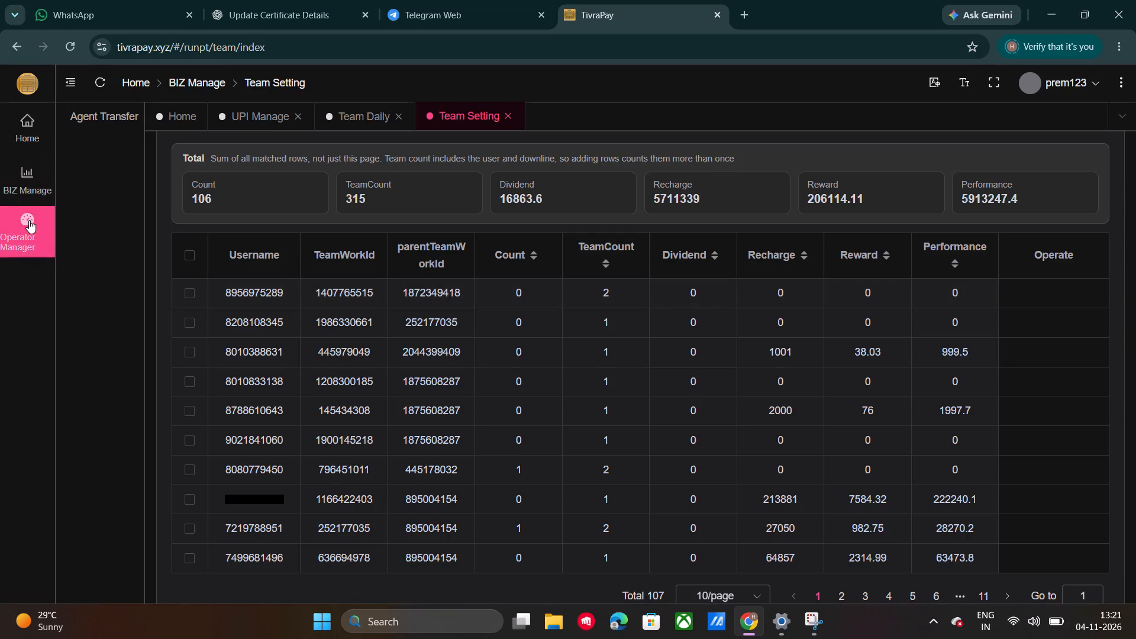
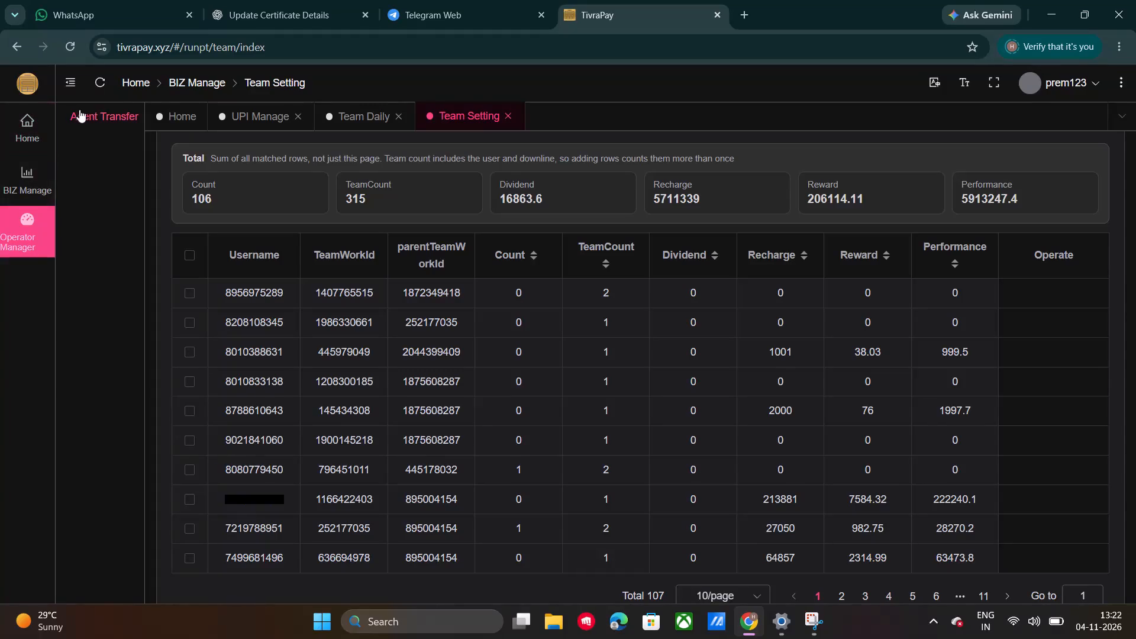
Try to open Agent Transfer under Operator Manager, then switch back to the Home page.
{"action": "left_click", "coordinate": [100, 110]}
{"action": "left_click", "coordinate": [163, 124]}
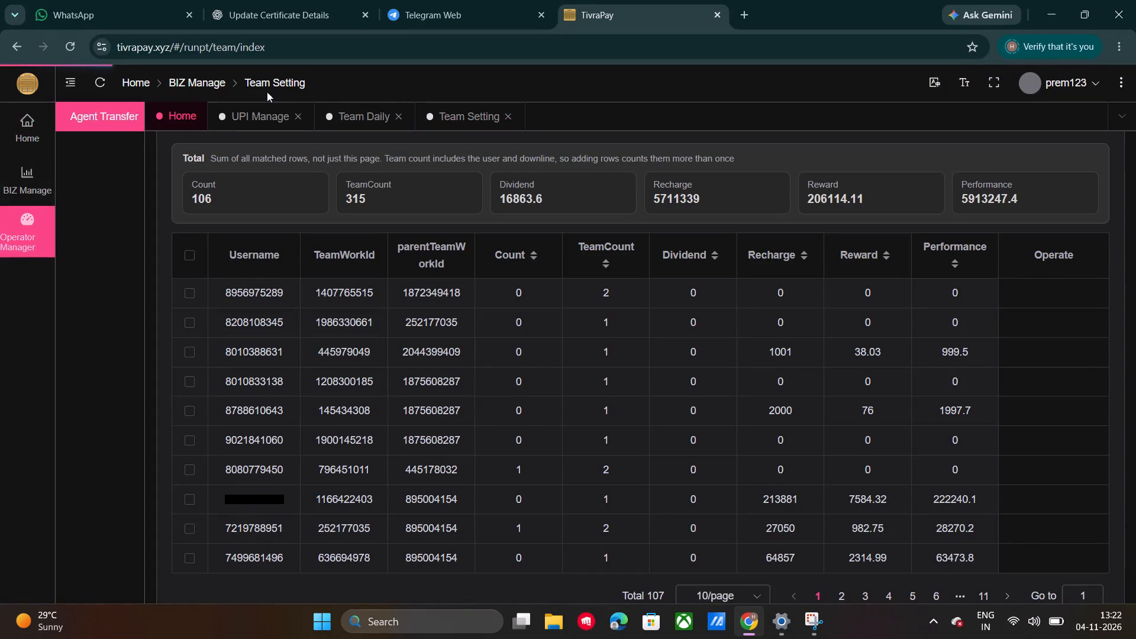
Query the UPI Manage records by the chosen member's UID.
{"action": "left_click", "coordinate": [263, 117]}
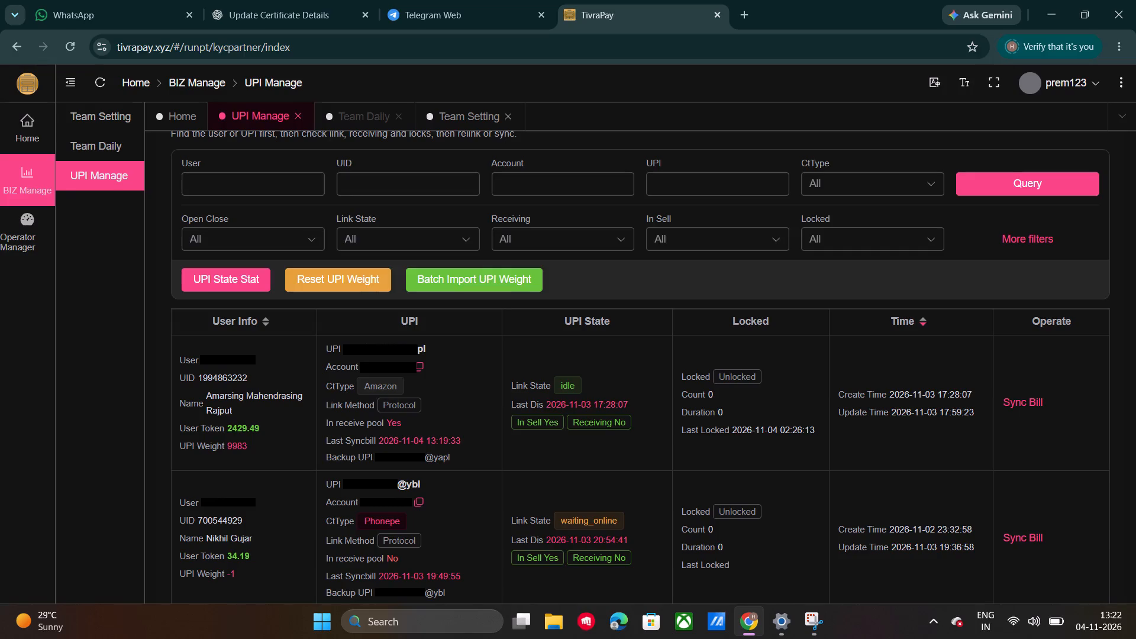
{"action": "left_click", "coordinate": [392, 179]}
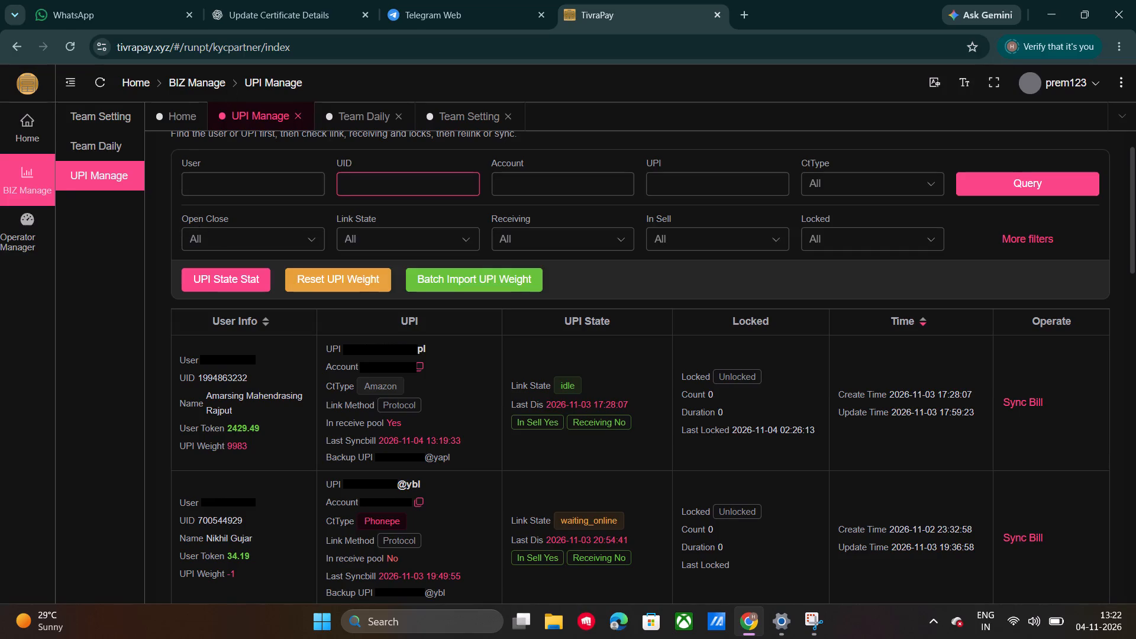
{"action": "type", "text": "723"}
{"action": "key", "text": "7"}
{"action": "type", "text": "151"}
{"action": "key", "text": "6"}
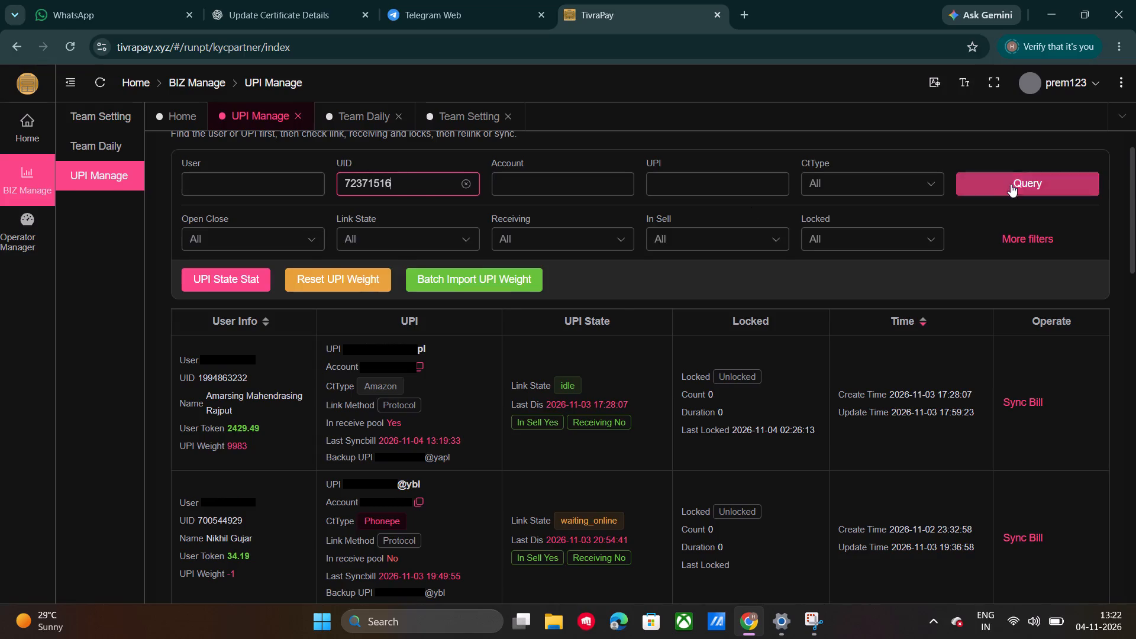
{"action": "left_click", "coordinate": [1013, 183]}
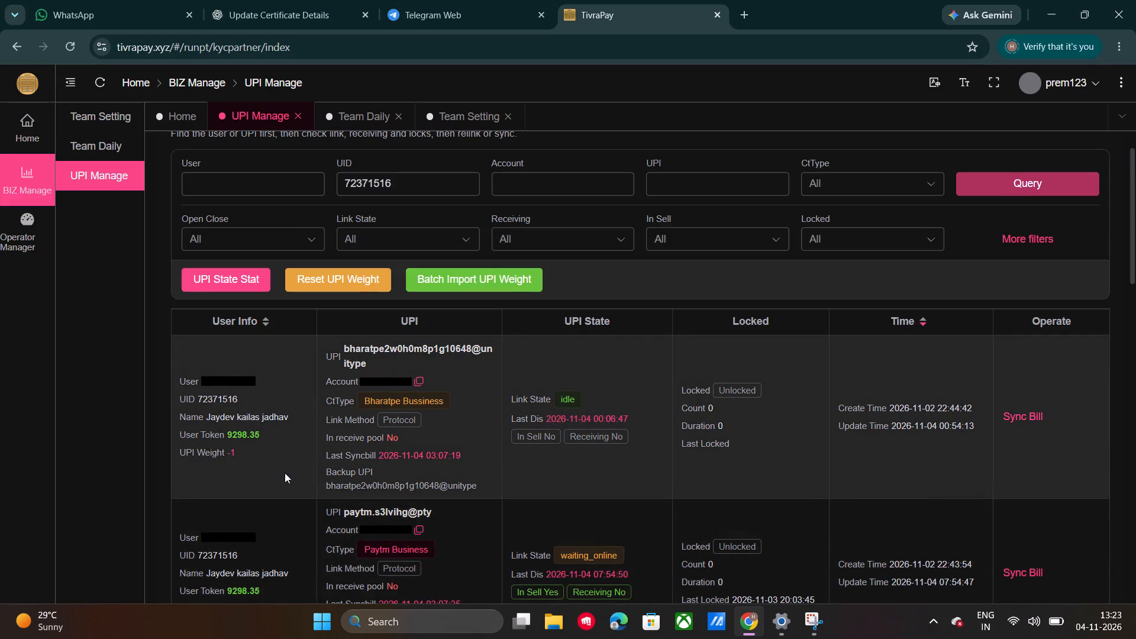
Run Sync Bill for the member's first Bharatpe Bussiness UPI, querying its bills over the default time range and confirming.
{"action": "scroll", "coordinate": [286, 459], "scroll_direction": "down", "scroll_amount": 3}
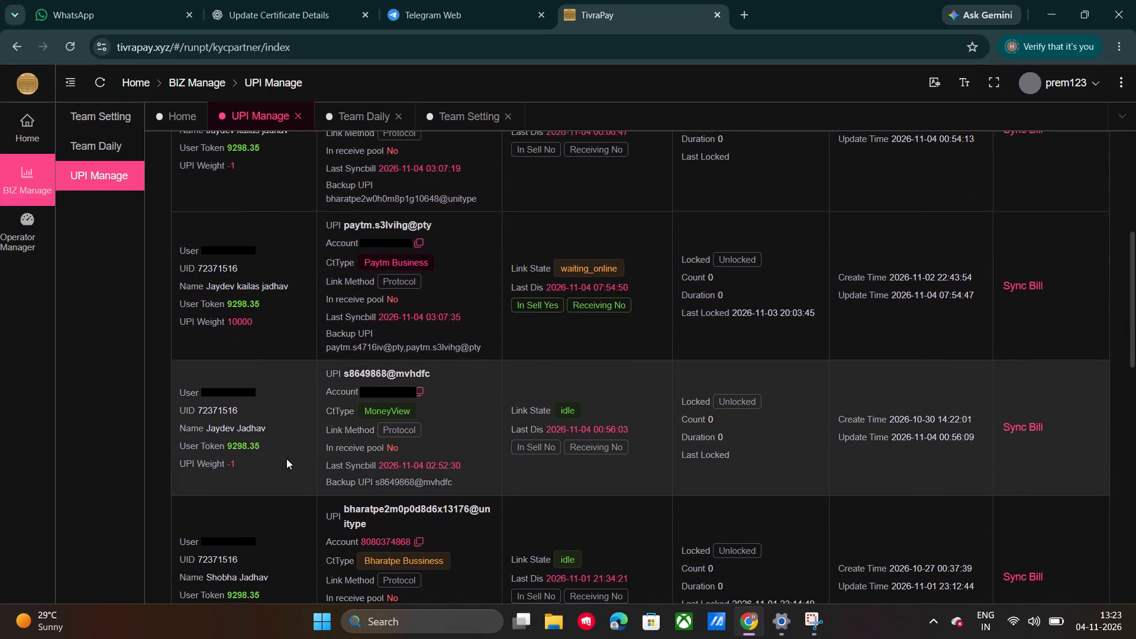
{"action": "scroll", "coordinate": [286, 459], "scroll_direction": "up", "scroll_amount": 3}
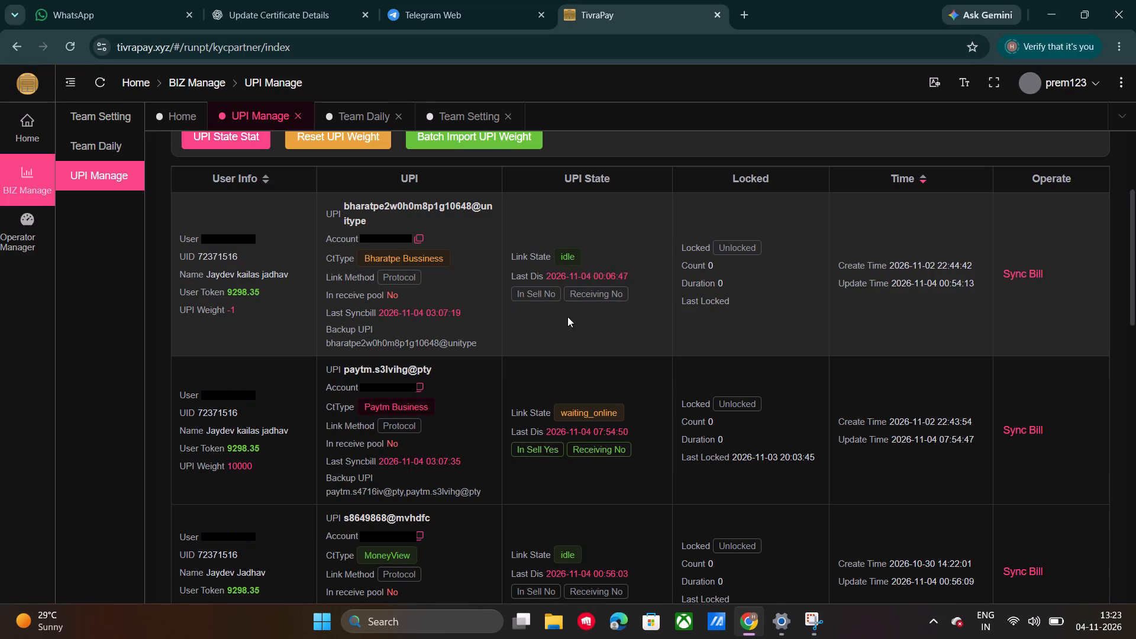
{"action": "left_click", "coordinate": [1018, 275]}
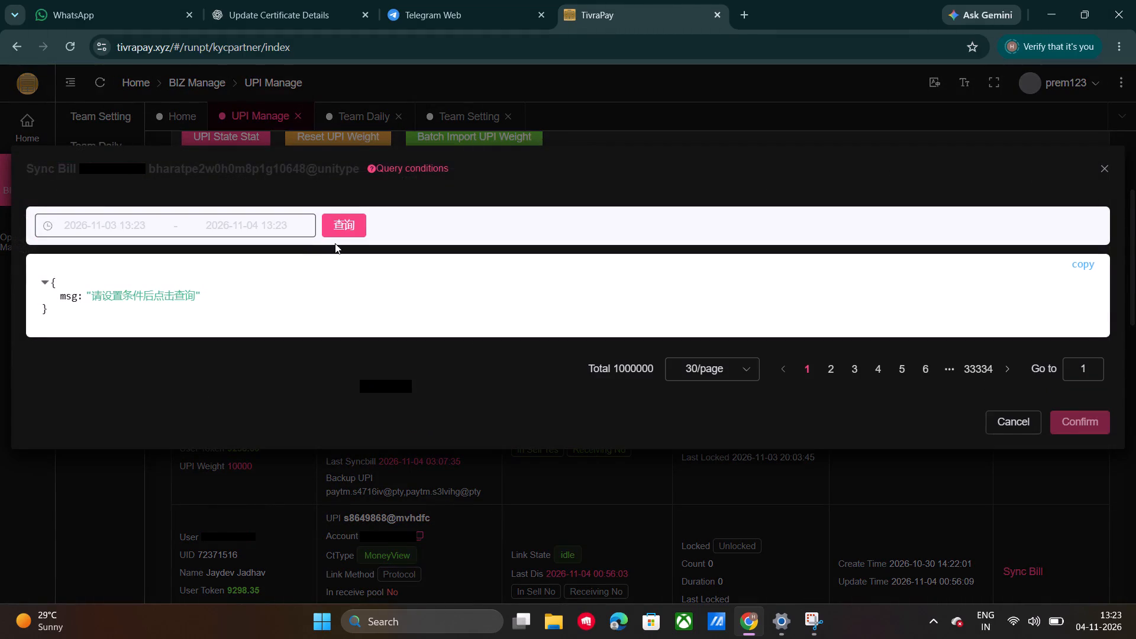
{"action": "left_click", "coordinate": [340, 214]}
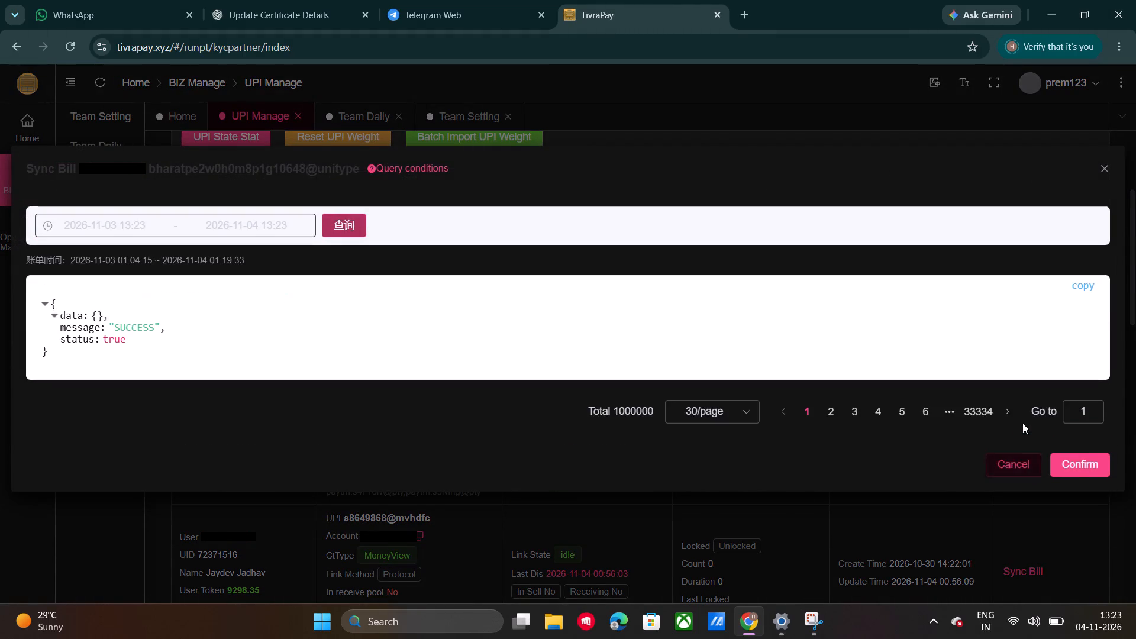
{"action": "left_click", "coordinate": [1066, 456]}
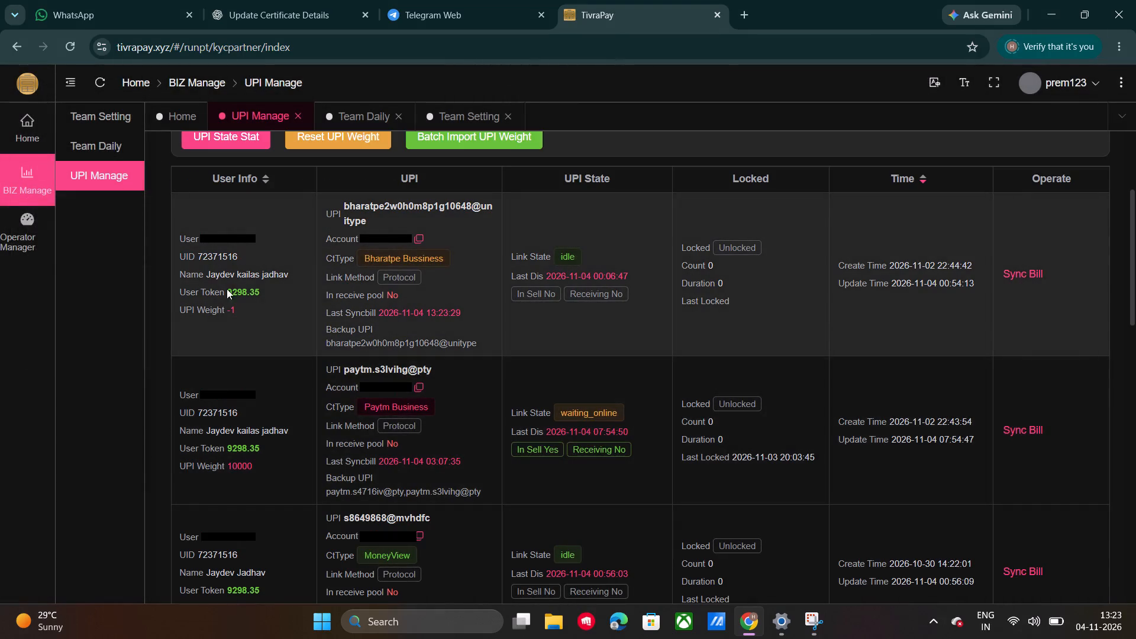
Set the UPI Weight of the member's first Bharatpe Bussiness UPI to 10020.
{"action": "scroll", "coordinate": [429, 341], "scroll_direction": "up", "scroll_amount": 1}
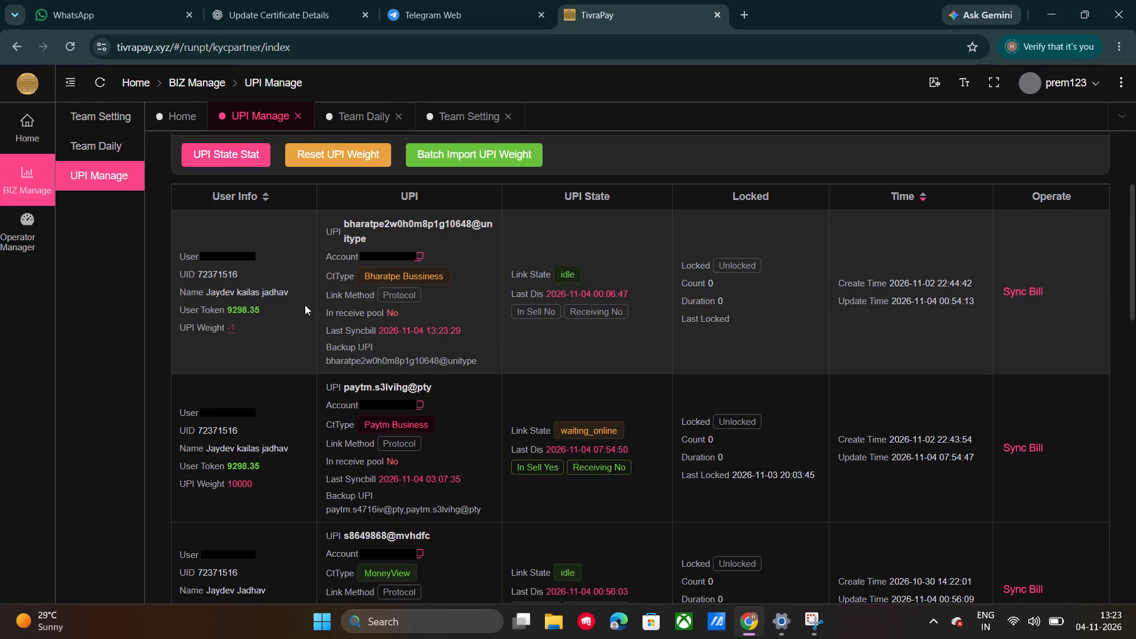
{"action": "left_click", "coordinate": [222, 326]}
{"action": "left_click", "coordinate": [234, 328]}
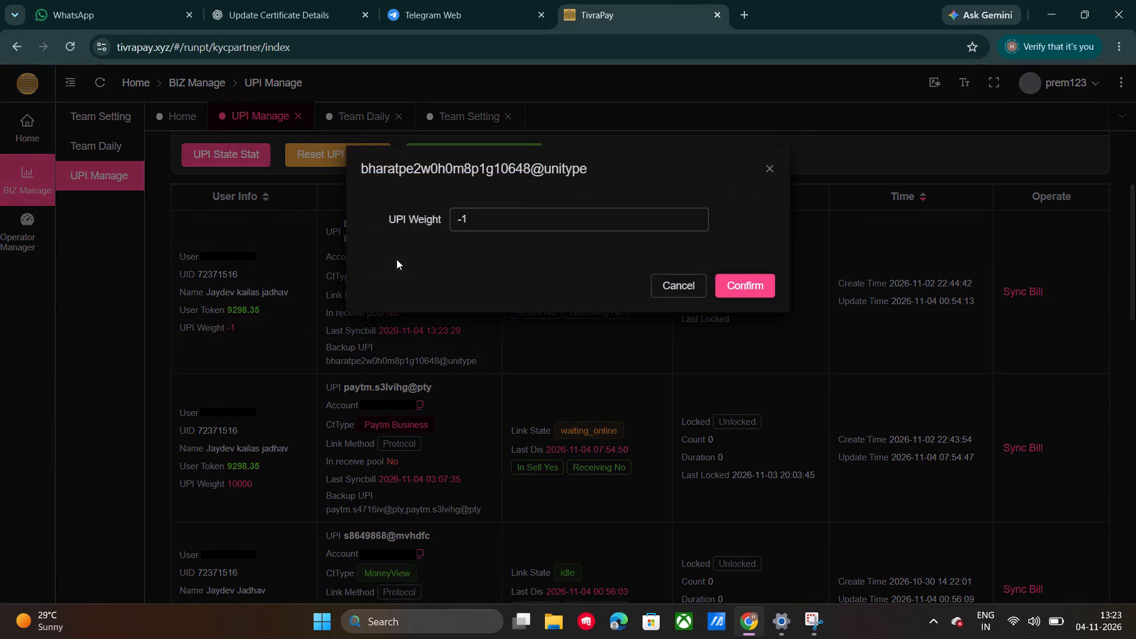
{"action": "left_click_drag", "start_coordinate": [502, 211], "coordinate": [326, 196]}
{"action": "key", "text": "BackSpace"}
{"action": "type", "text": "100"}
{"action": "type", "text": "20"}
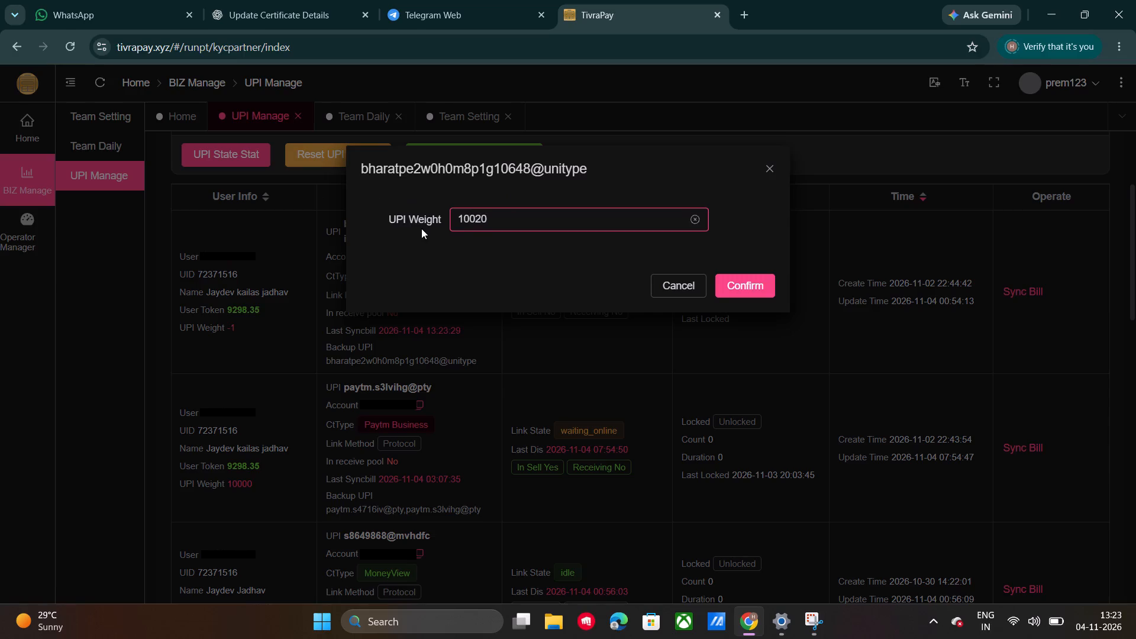
{"action": "left_click", "coordinate": [757, 291]}
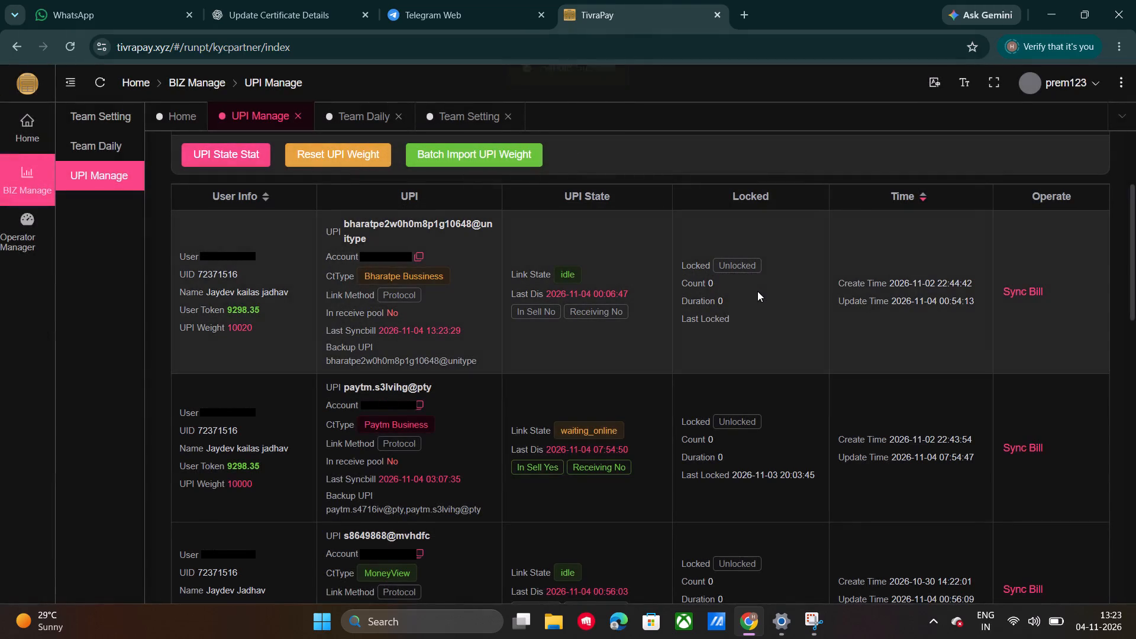
Examine all of the member's UPI records, covering their wallet types, link states, weights and sync times.
{"action": "scroll", "coordinate": [757, 291], "scroll_direction": "up", "scroll_amount": 1}
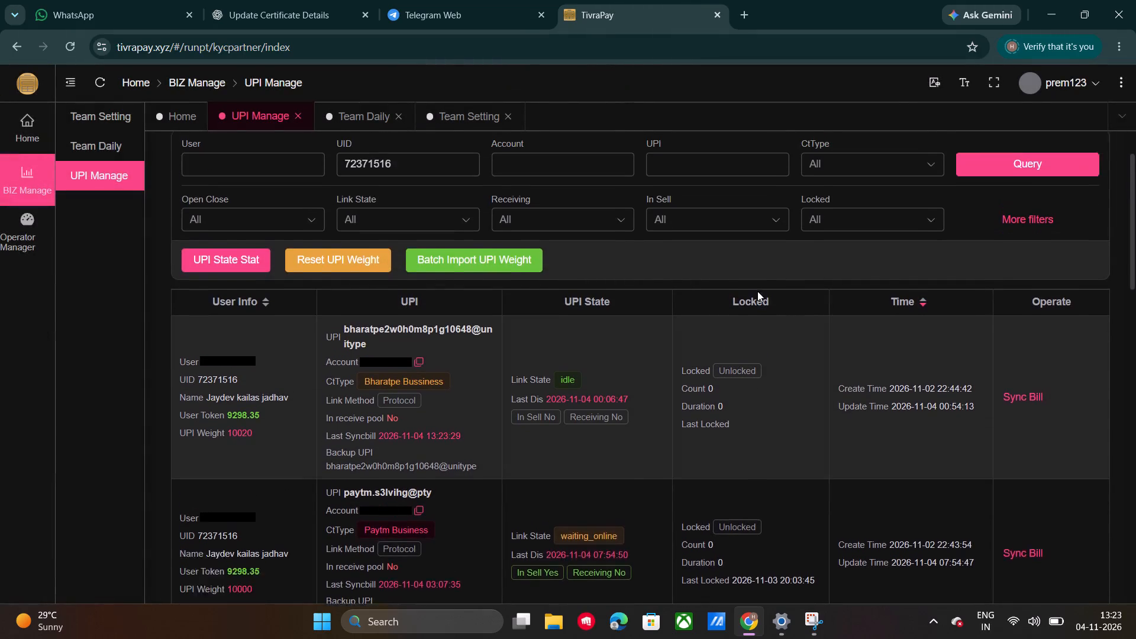
{"action": "scroll", "coordinate": [757, 291], "scroll_direction": "up", "scroll_amount": 1}
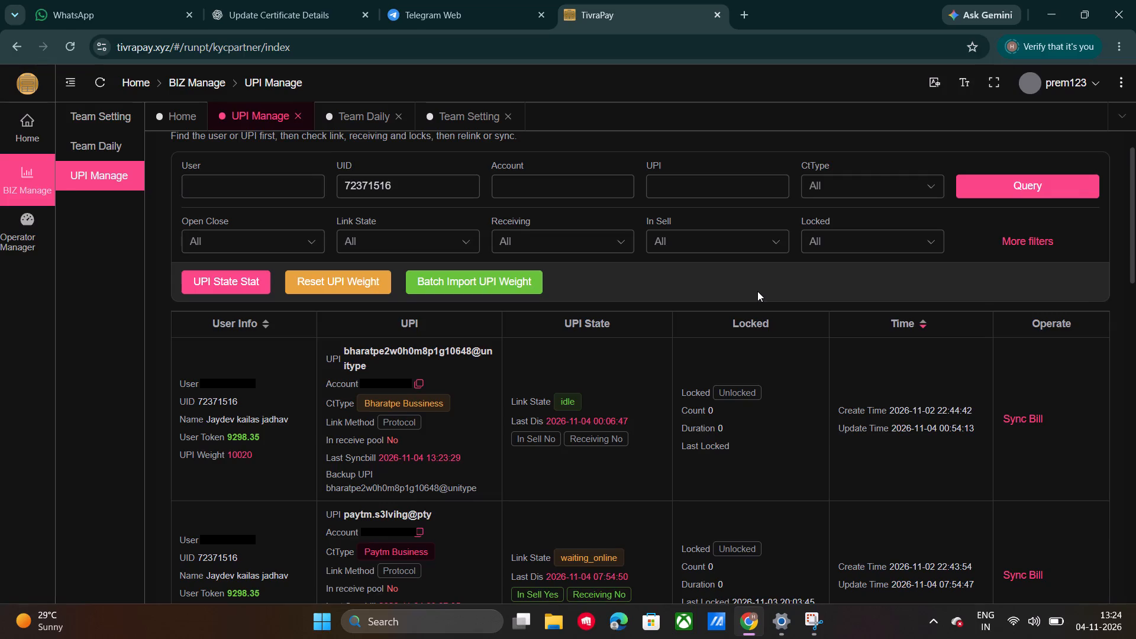
{"action": "scroll", "coordinate": [504, 563], "scroll_direction": "down", "scroll_amount": 2}
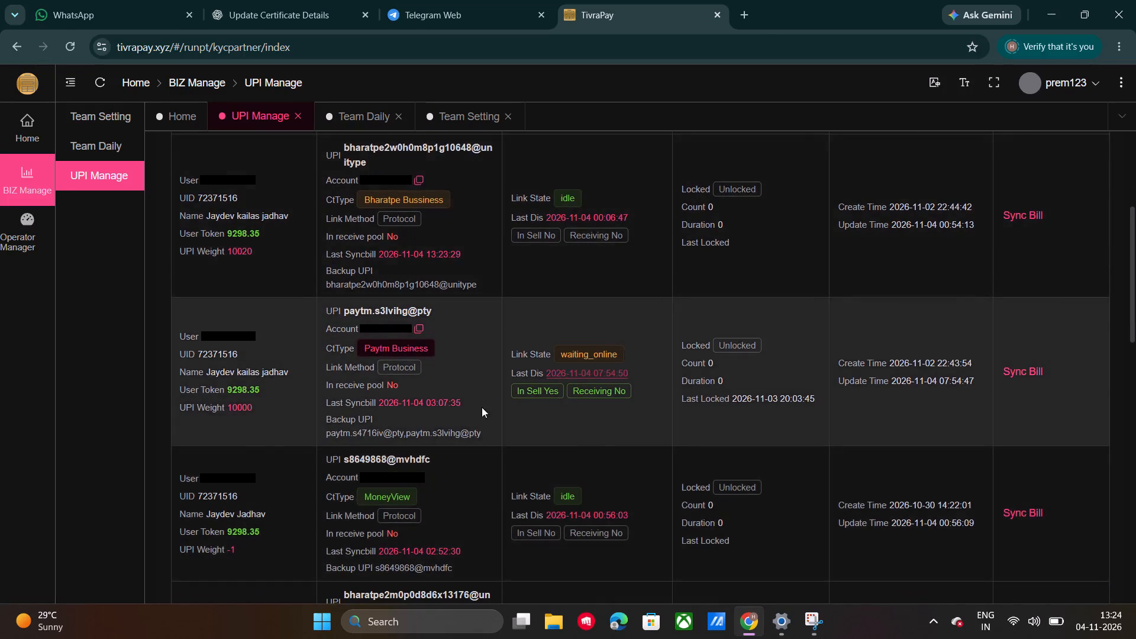
{"action": "scroll", "coordinate": [522, 411], "scroll_direction": "down", "scroll_amount": 6}
{"action": "scroll", "coordinate": [522, 411], "scroll_direction": "up", "scroll_amount": 1}
{"action": "scroll", "coordinate": [522, 411], "scroll_direction": "down", "scroll_amount": 1}
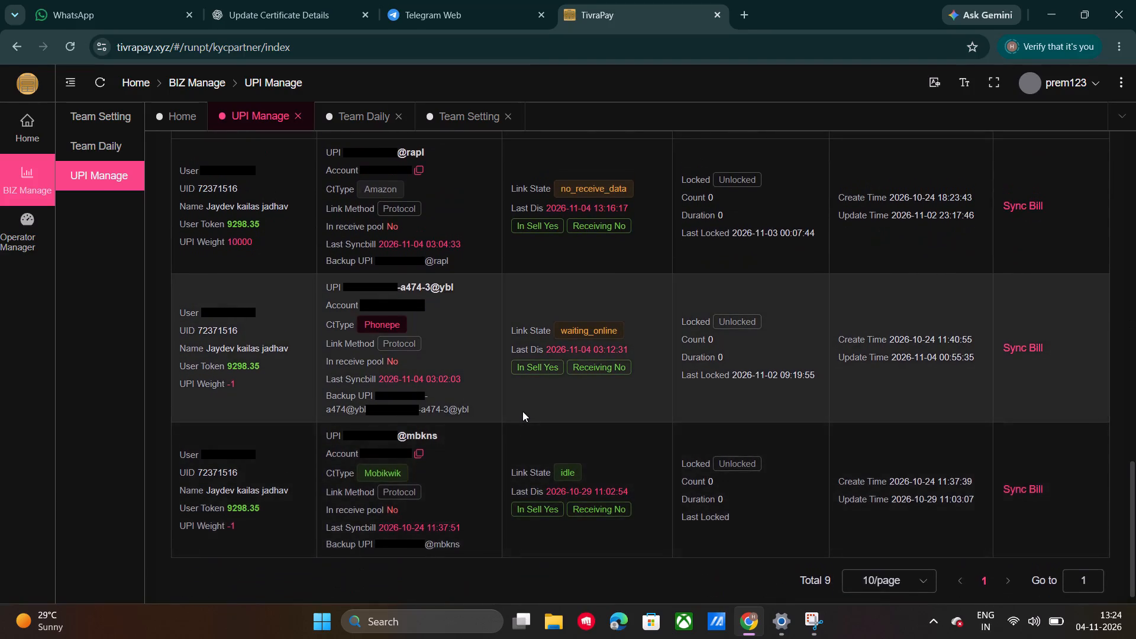
{"action": "scroll", "coordinate": [522, 411], "scroll_direction": "down", "scroll_amount": 1}
{"action": "scroll", "coordinate": [522, 411], "scroll_direction": "up", "scroll_amount": 7}
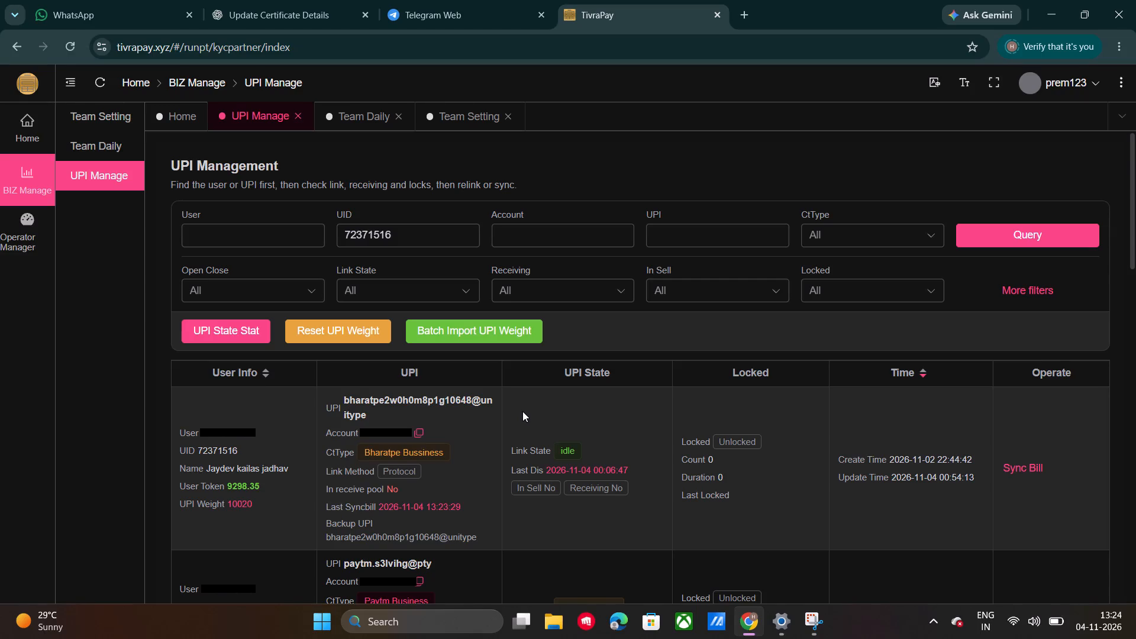
{"action": "scroll", "coordinate": [463, 525], "scroll_direction": "down", "scroll_amount": 1}
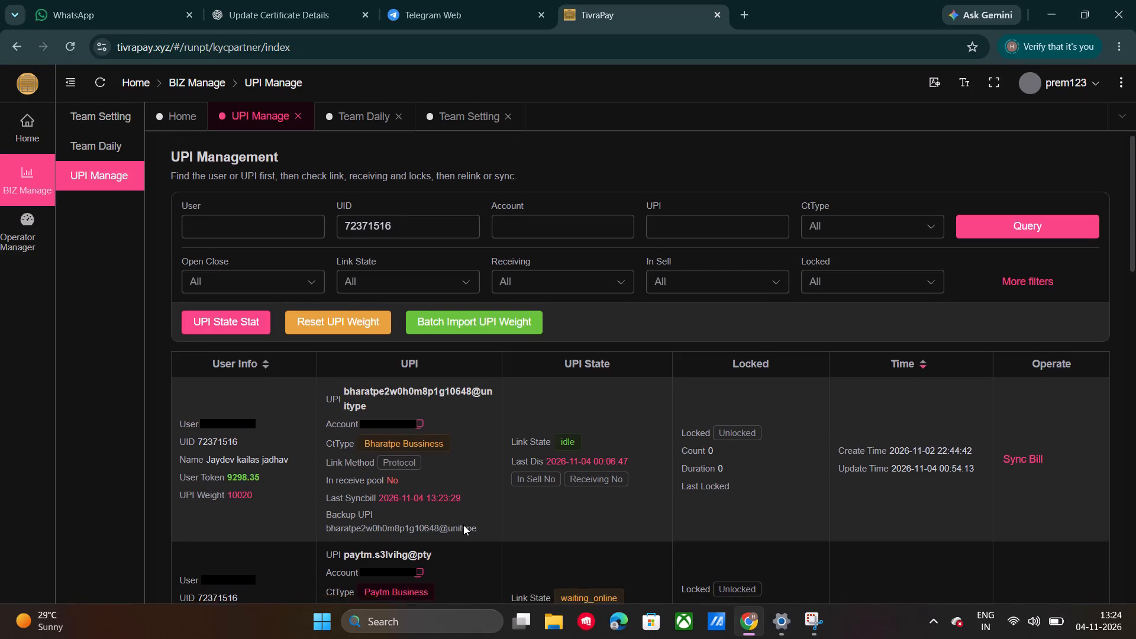
{"action": "scroll", "coordinate": [463, 525], "scroll_direction": "down", "scroll_amount": 1}
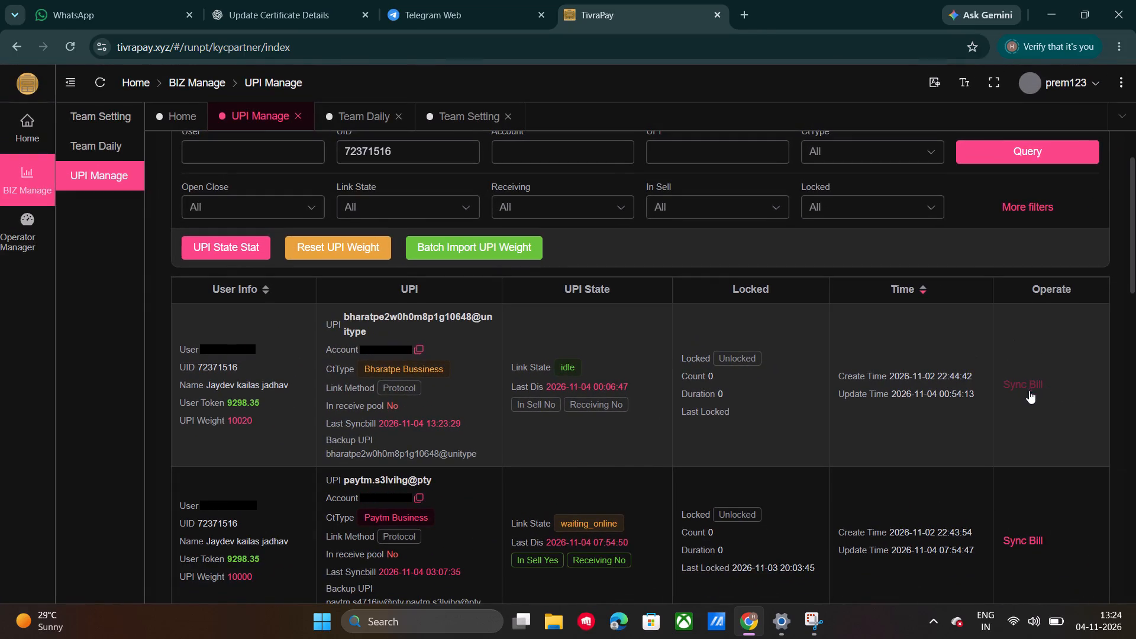
Reload the UPI Manage page to clear the UID filter.
{"action": "left_click", "coordinate": [60, 60]}
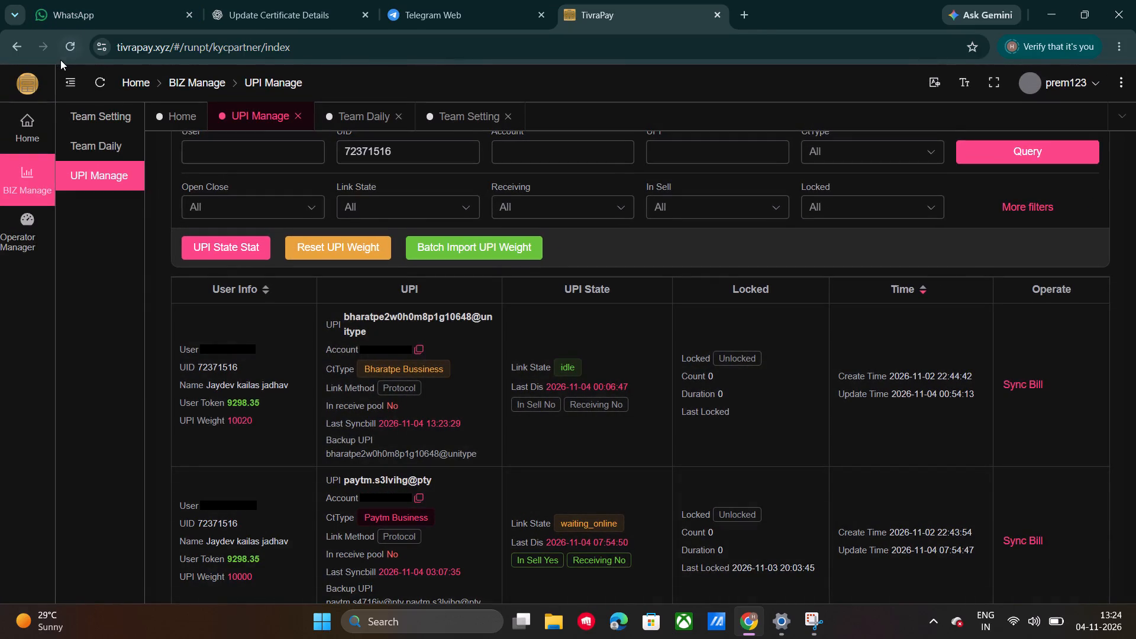
{"action": "left_click", "coordinate": [67, 46]}
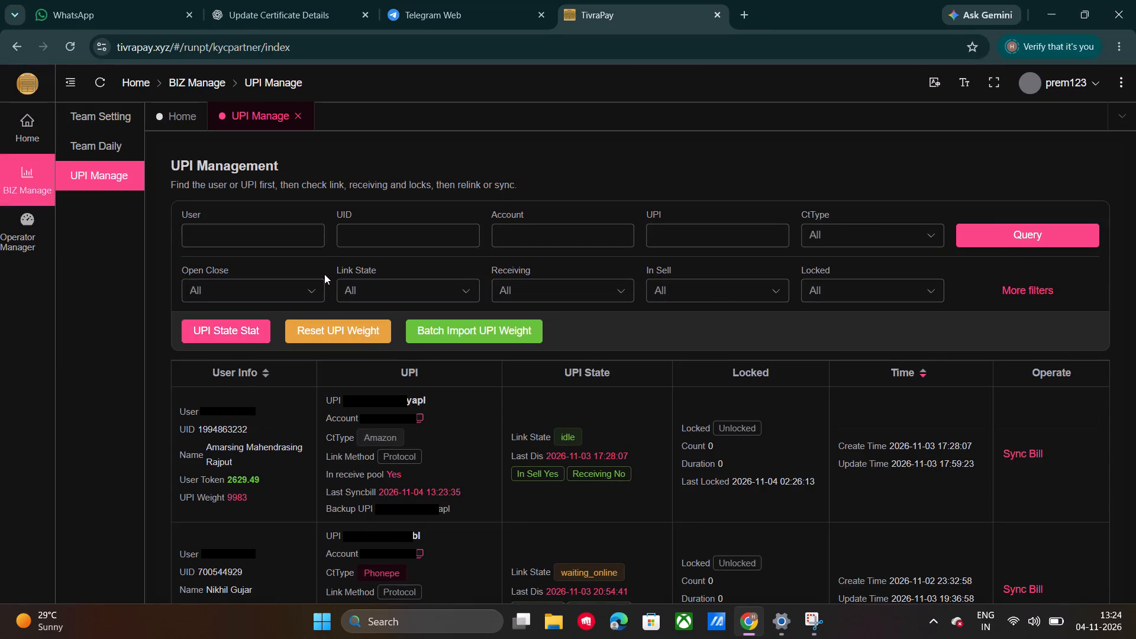
Review the UPI State Stat counts by wallet type and UPI state, then close the statistics.
{"action": "scroll", "coordinate": [324, 274], "scroll_direction": "down", "scroll_amount": 2}
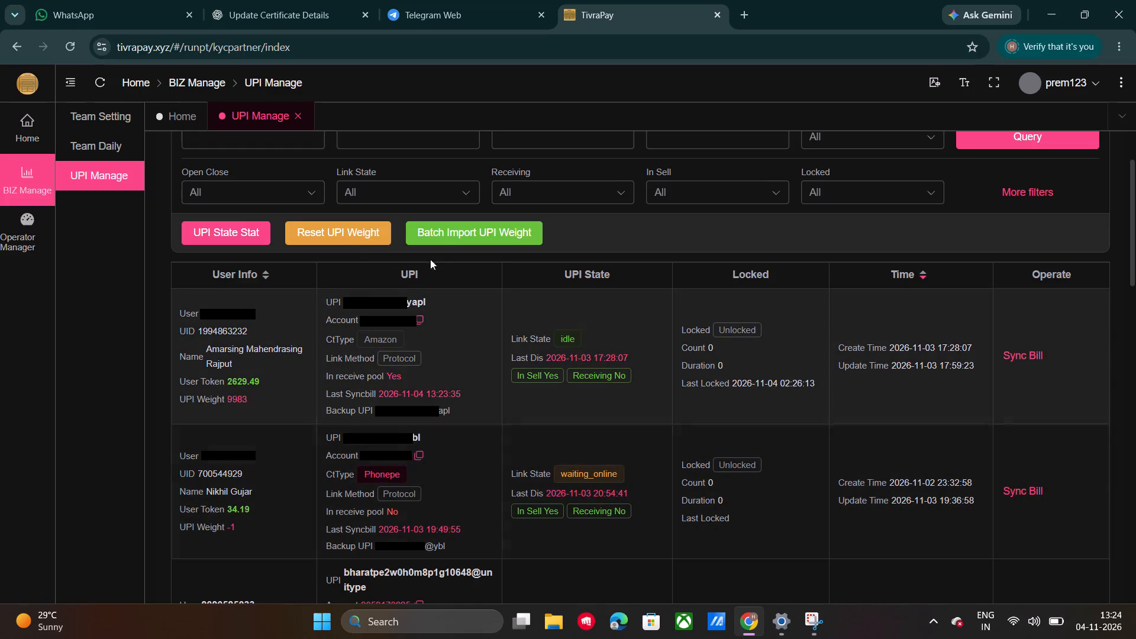
{"action": "left_click", "coordinate": [225, 237]}
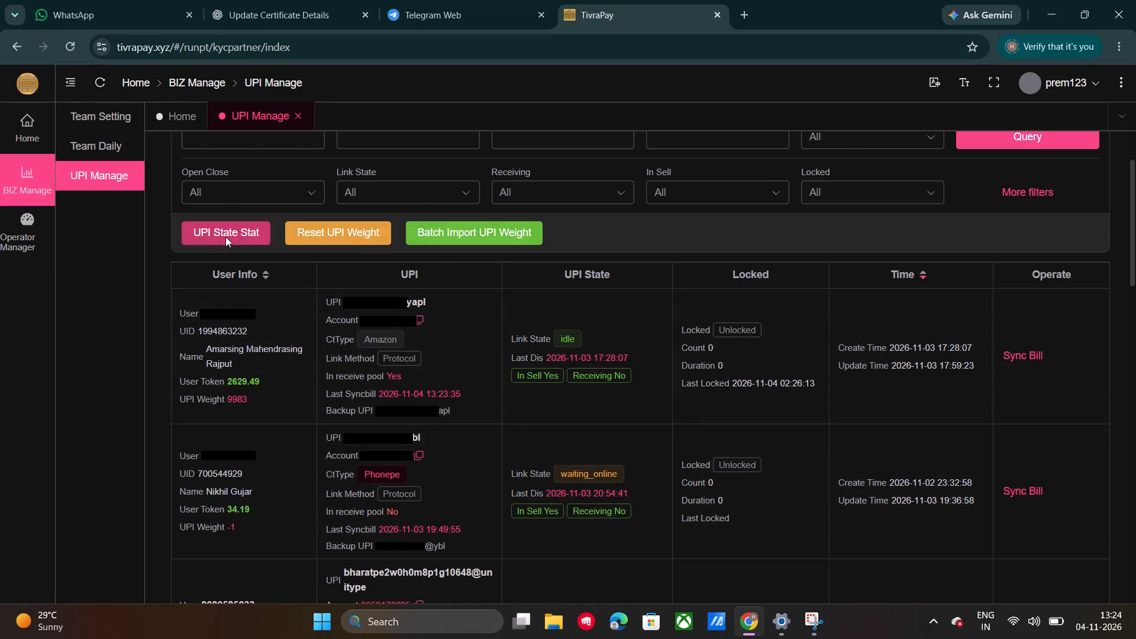
{"action": "scroll", "coordinate": [428, 392], "scroll_direction": "down", "scroll_amount": 2}
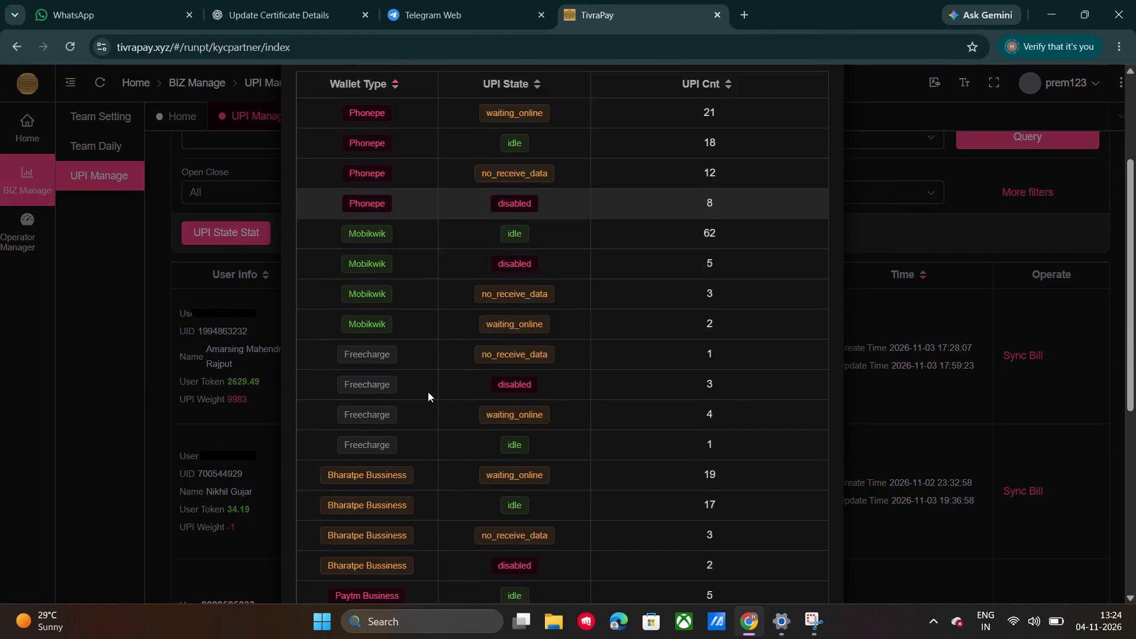
{"action": "scroll", "coordinate": [428, 392], "scroll_direction": "down", "scroll_amount": 8}
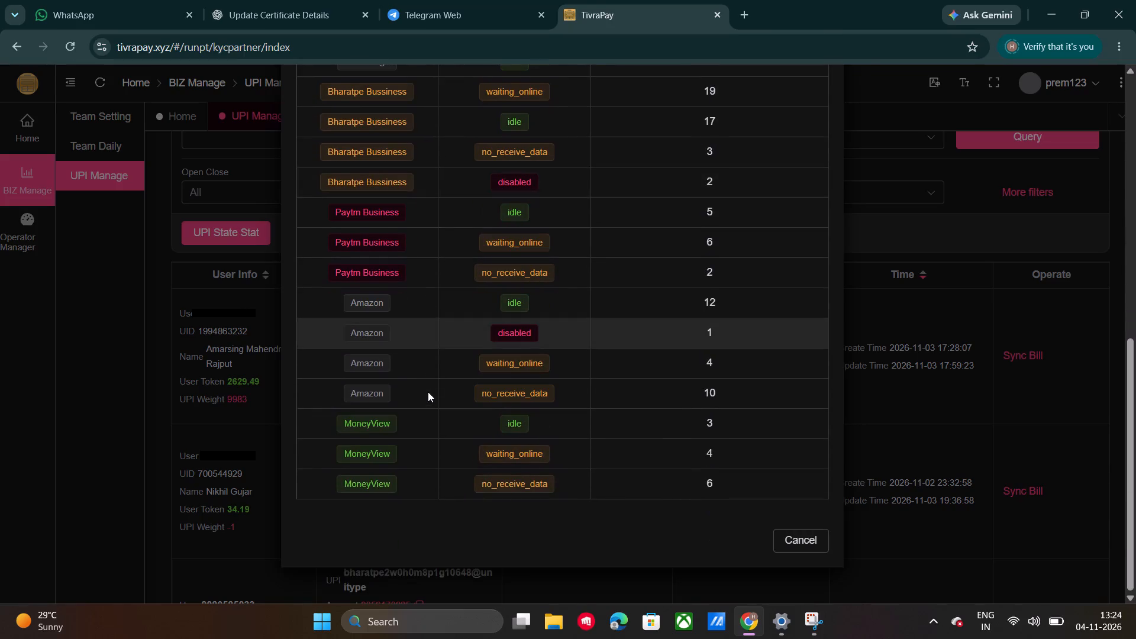
{"action": "scroll", "coordinate": [428, 392], "scroll_direction": "up", "scroll_amount": 5}
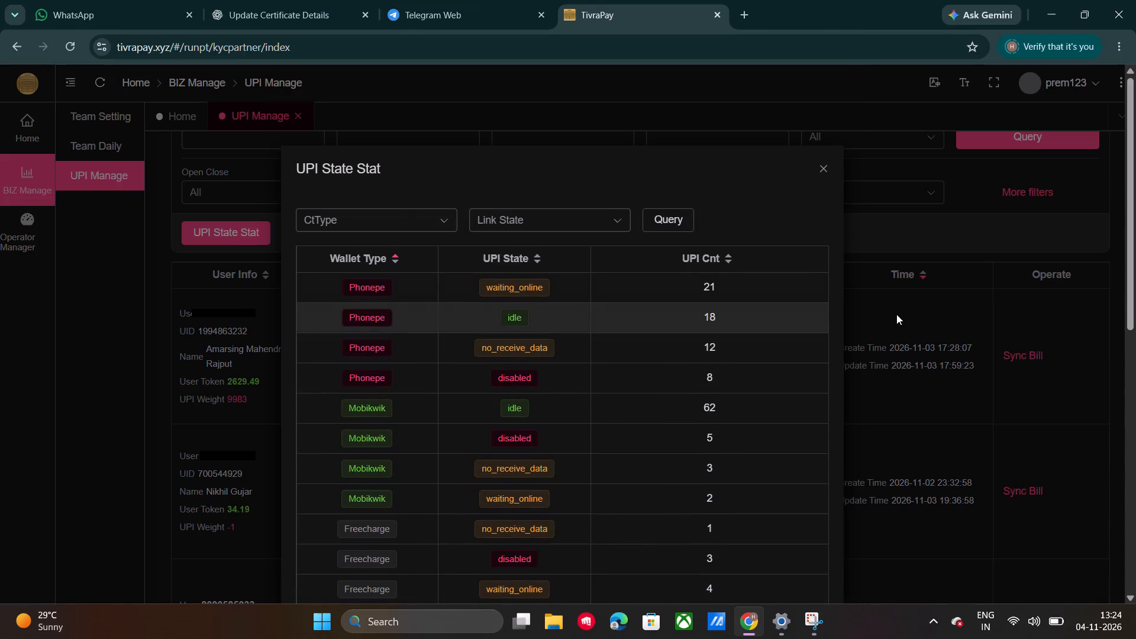
{"action": "left_click", "coordinate": [825, 157]}
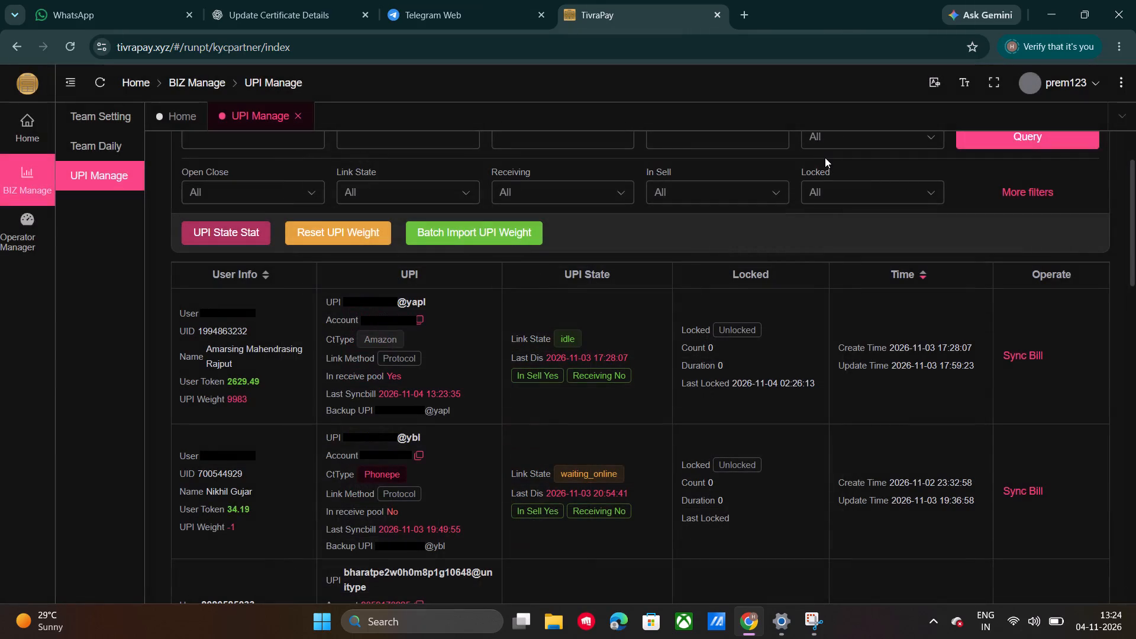
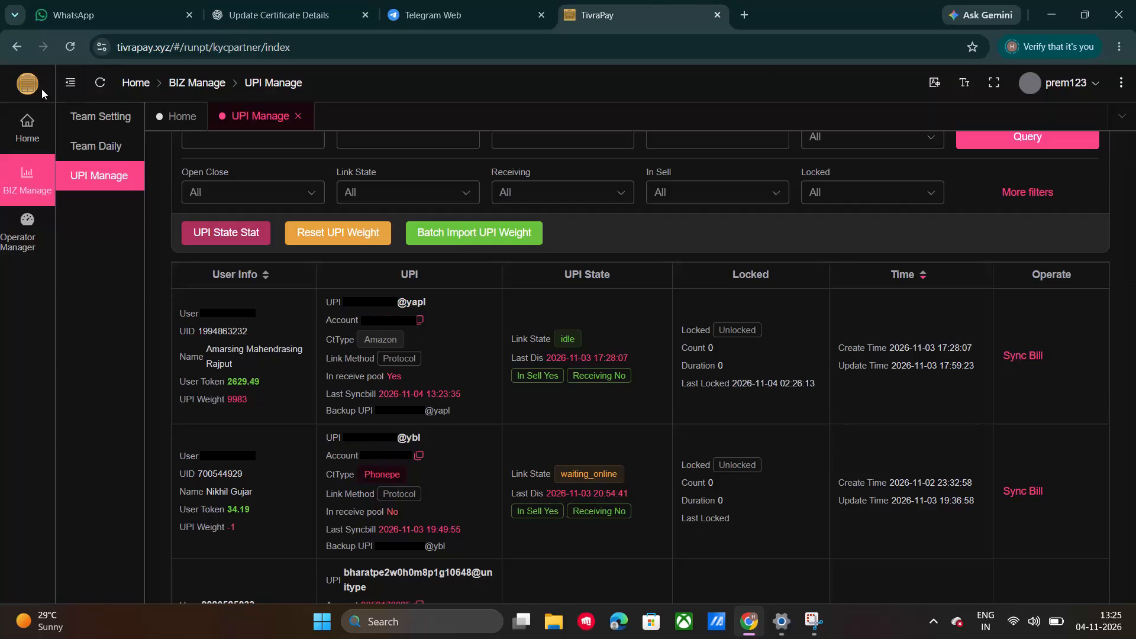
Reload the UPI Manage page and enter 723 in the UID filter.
{"action": "left_click", "coordinate": [75, 55]}
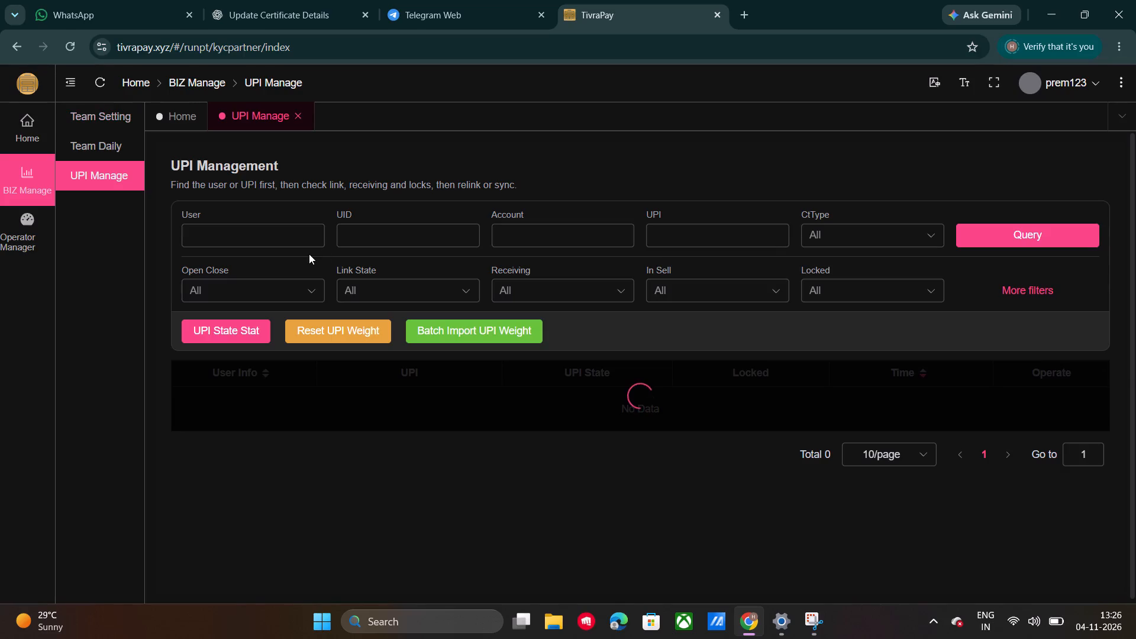
{"action": "left_click", "coordinate": [377, 243]}
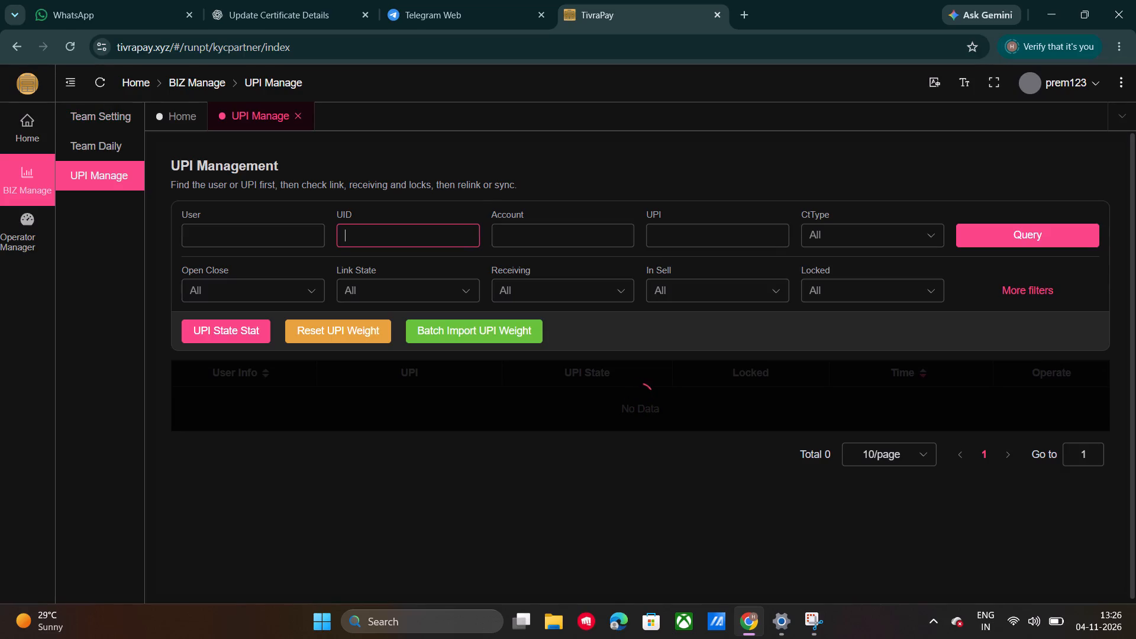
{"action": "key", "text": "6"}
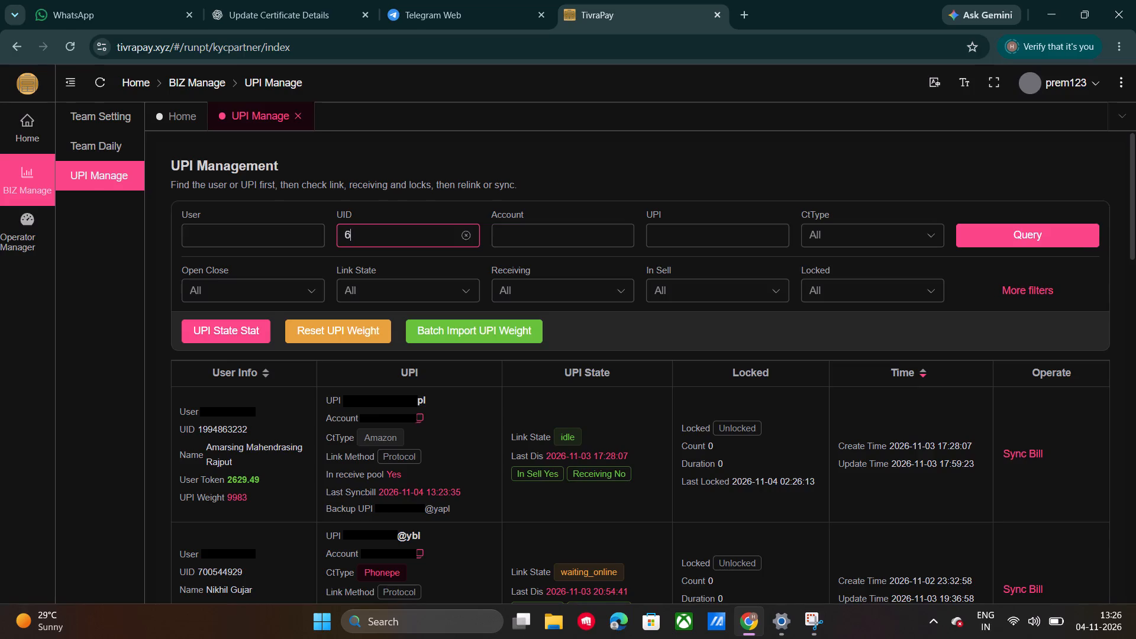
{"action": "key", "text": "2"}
{"action": "key", "text": "BackSpace"}
{"action": "key", "text": "BackSpace"}
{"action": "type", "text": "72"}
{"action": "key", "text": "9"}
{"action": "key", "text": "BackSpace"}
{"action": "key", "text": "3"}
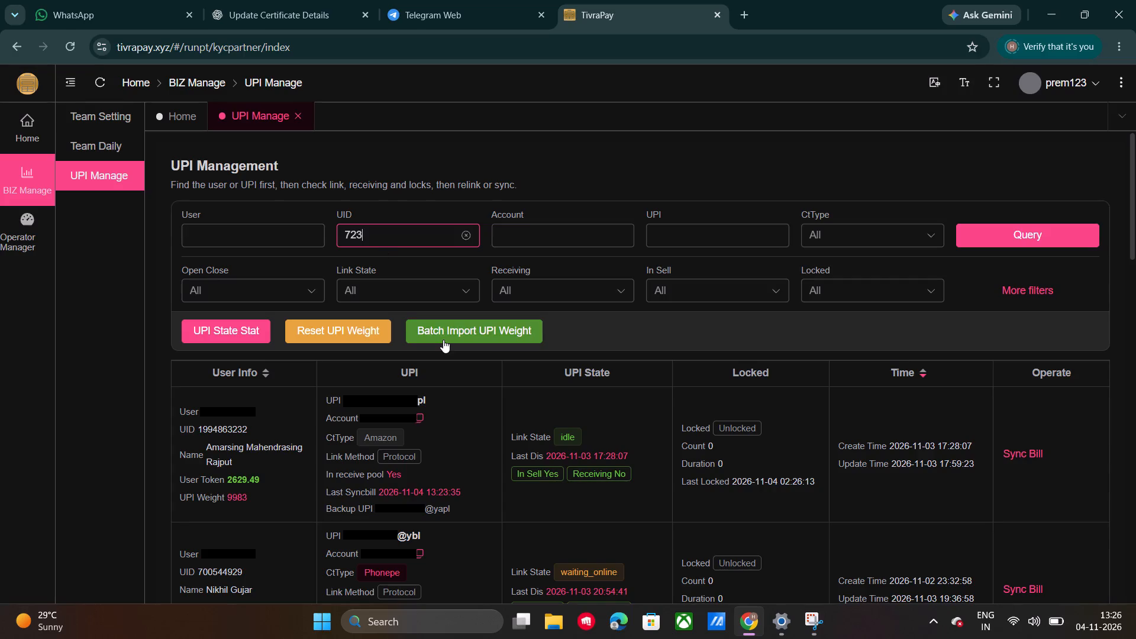
{"action": "scroll", "coordinate": [422, 526], "scroll_direction": "right", "scroll_amount": 1}
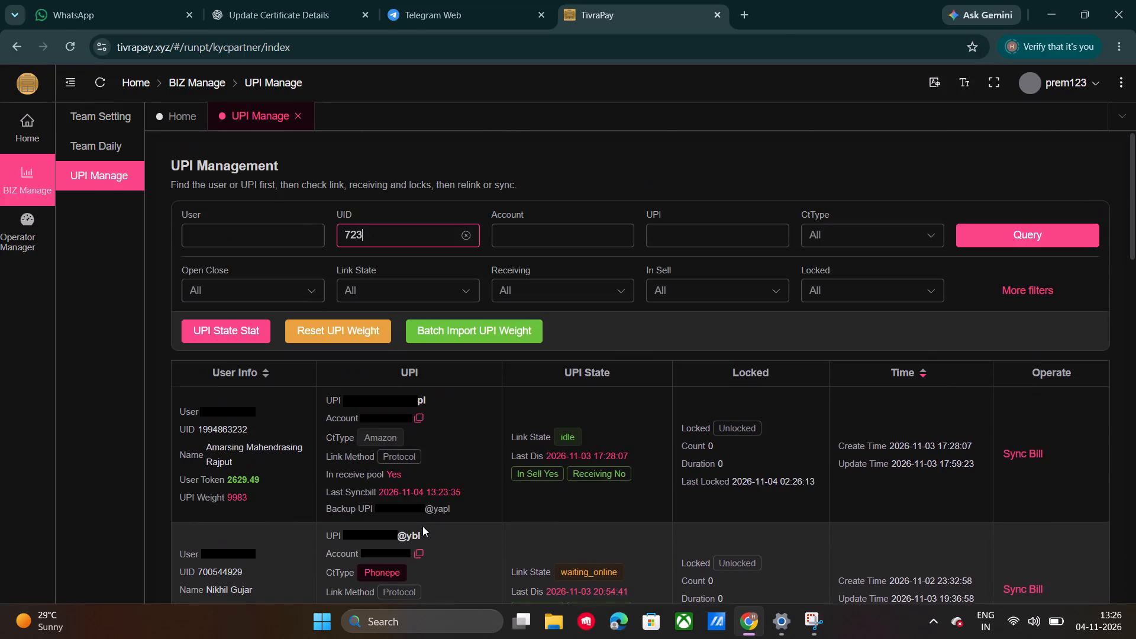
Open Team Setting and review the team totals and the member list with recharge, reward and performance figures.
{"action": "left_click", "coordinate": [106, 115]}
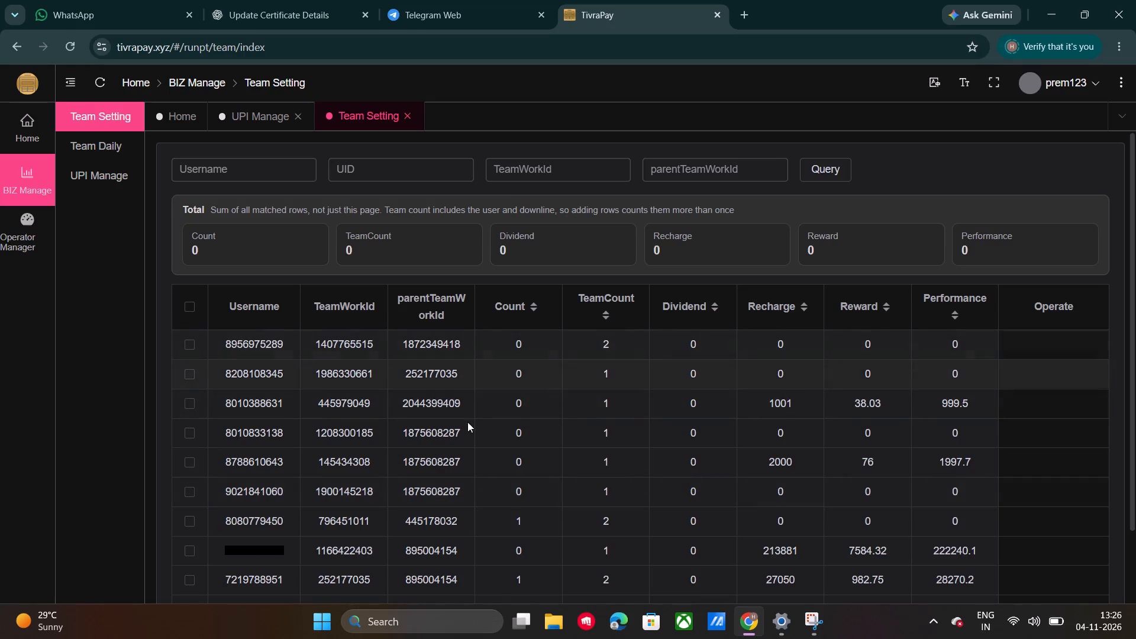
{"action": "scroll", "coordinate": [347, 358], "scroll_direction": "down", "scroll_amount": 10}
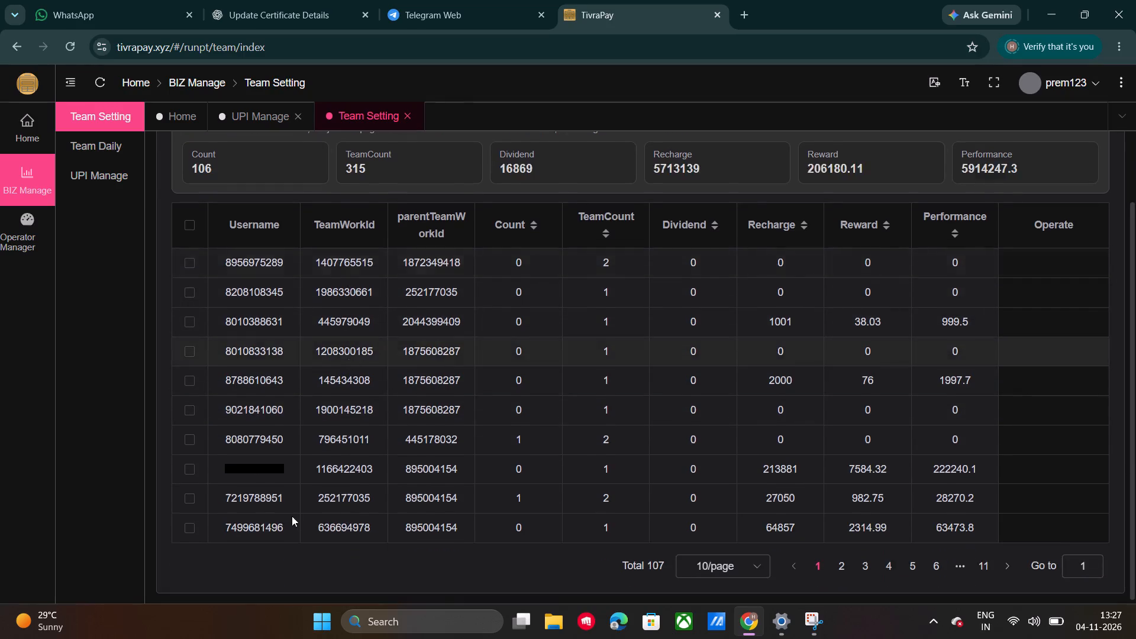
{"action": "scroll", "coordinate": [289, 541], "scroll_direction": "up", "scroll_amount": 1}
Open the Team Daily report to view the members' daily buy and reward figures.
{"action": "left_click", "coordinate": [108, 142]}
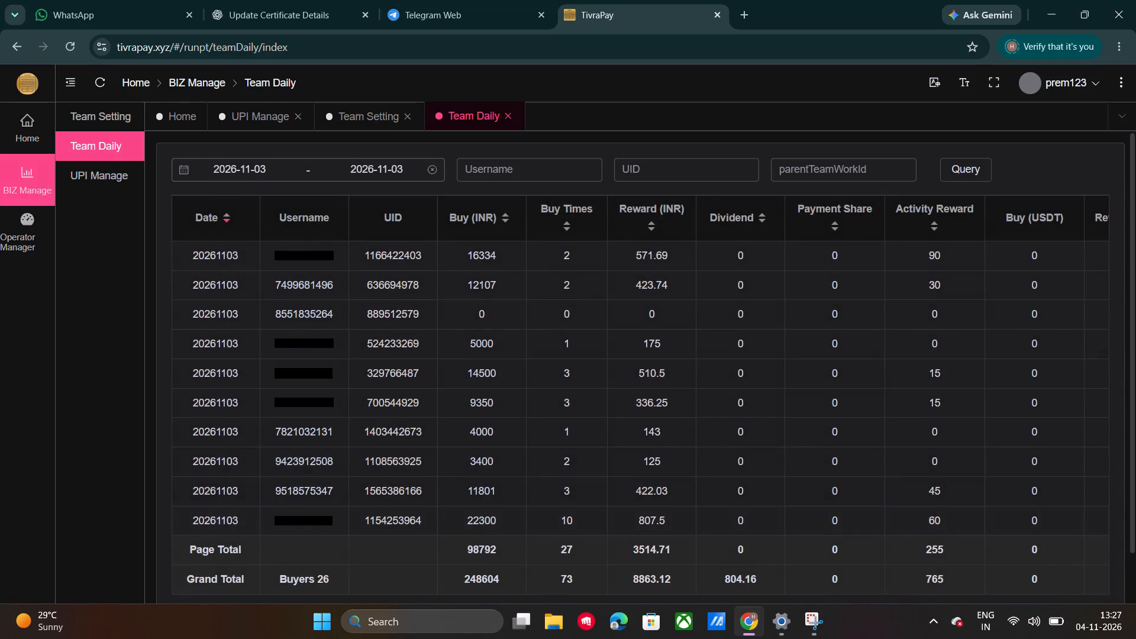
Return to the Home page to view the agent's user info, rates and invite link.
{"action": "left_click", "coordinate": [17, 122]}
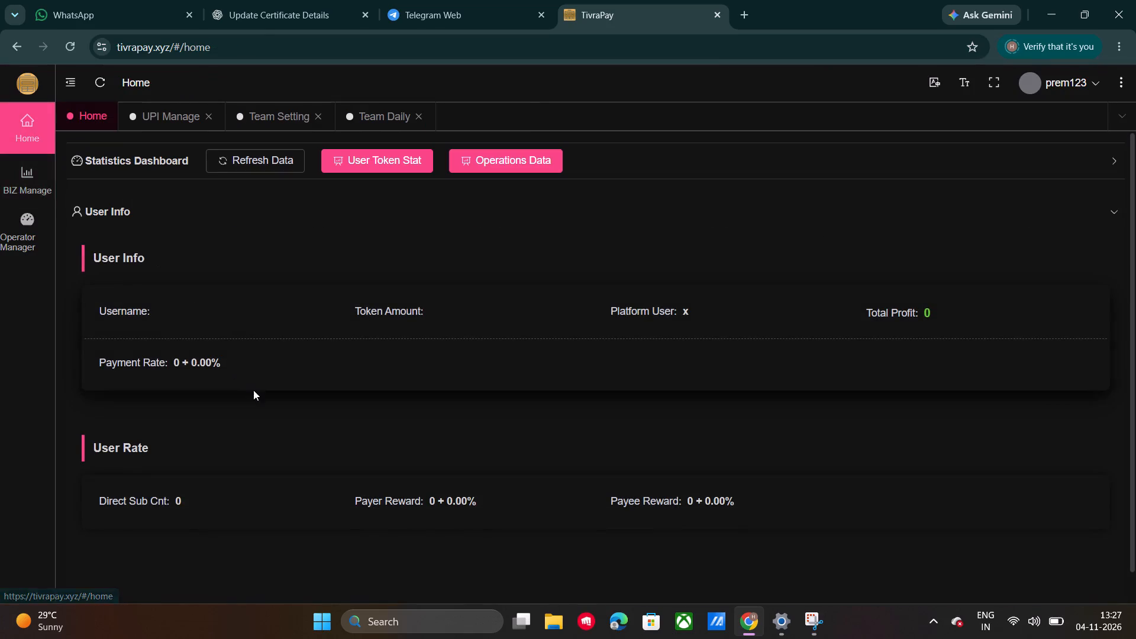
{"action": "scroll", "coordinate": [709, 431], "scroll_direction": "up", "scroll_amount": 5}
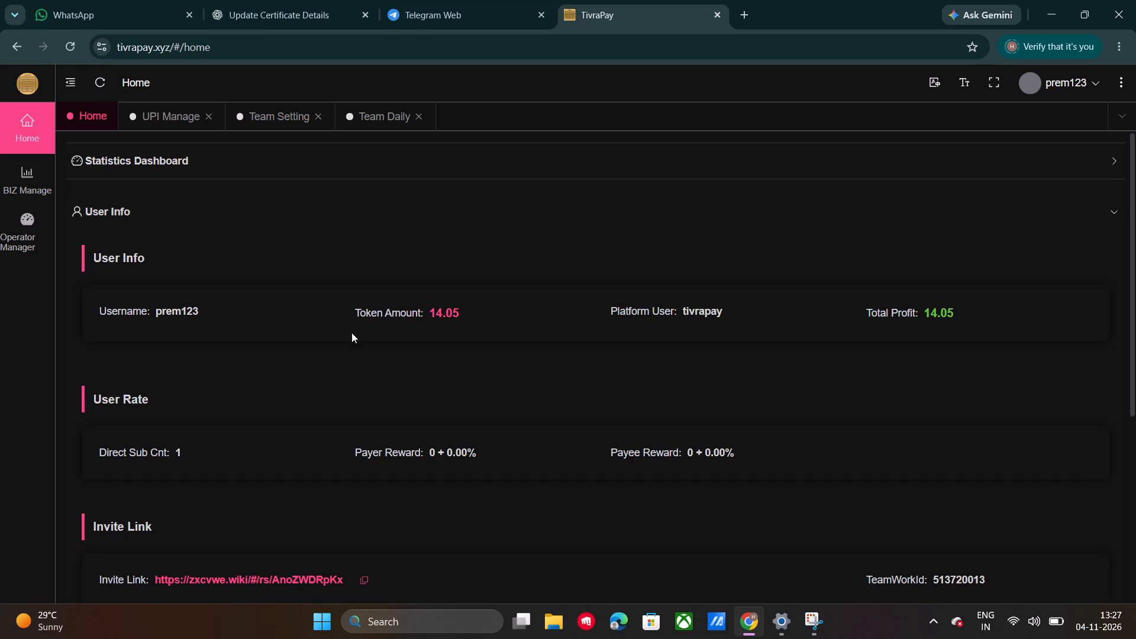
Open the UPI Manage page under BIZ Manage to view the team's UPI records.
{"action": "left_click", "coordinate": [40, 181]}
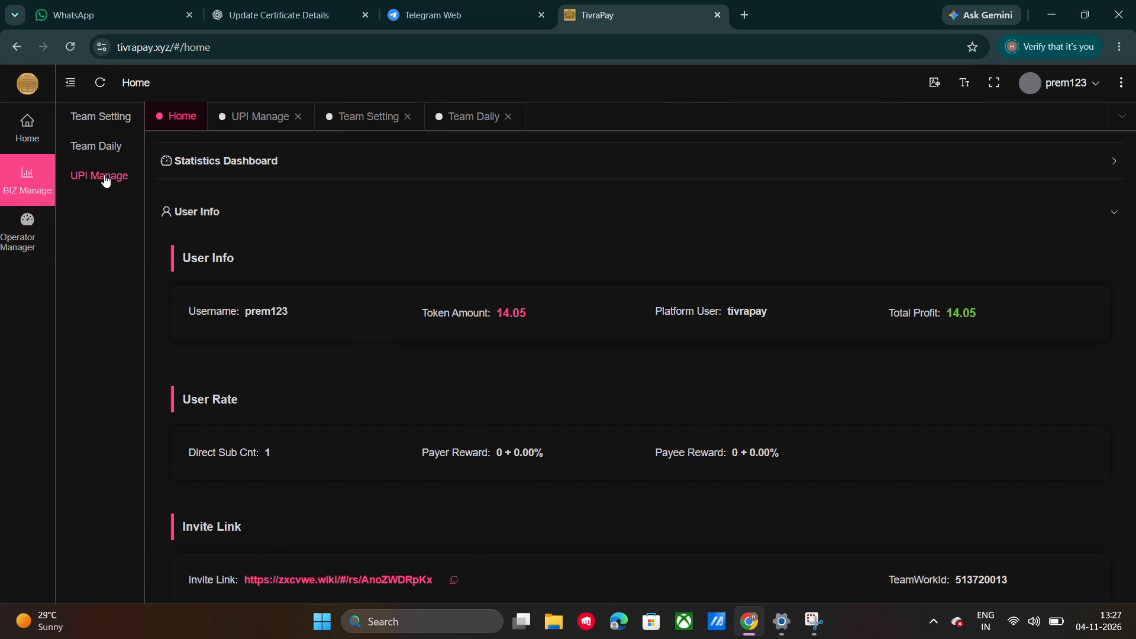
{"action": "double_click", "coordinate": [108, 167]}
{"action": "left_click", "coordinate": [140, 280]}
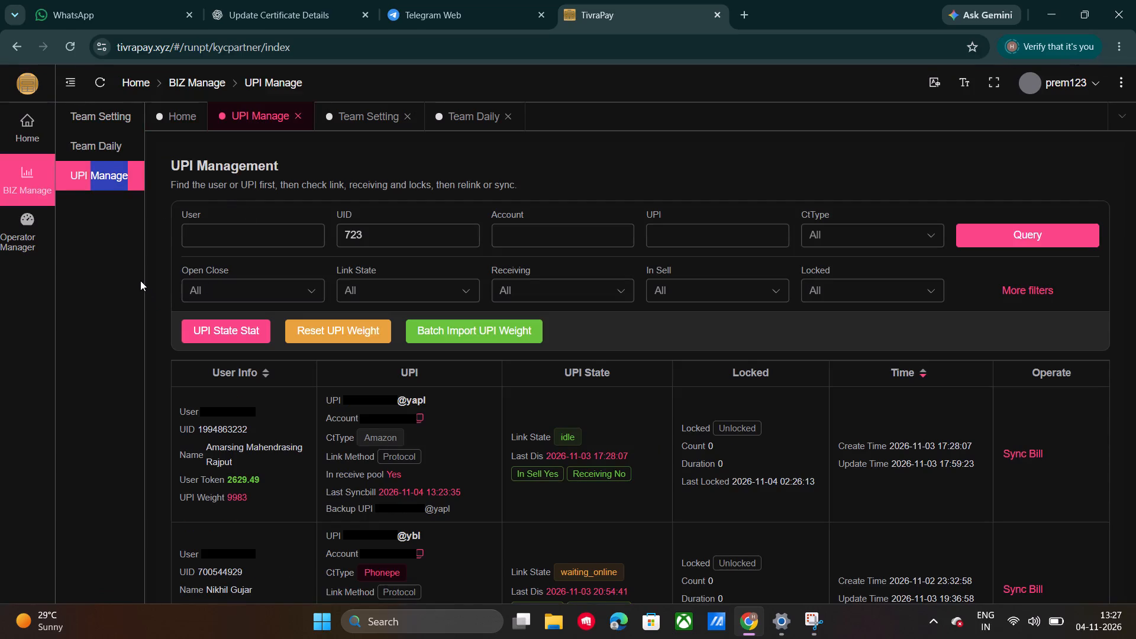
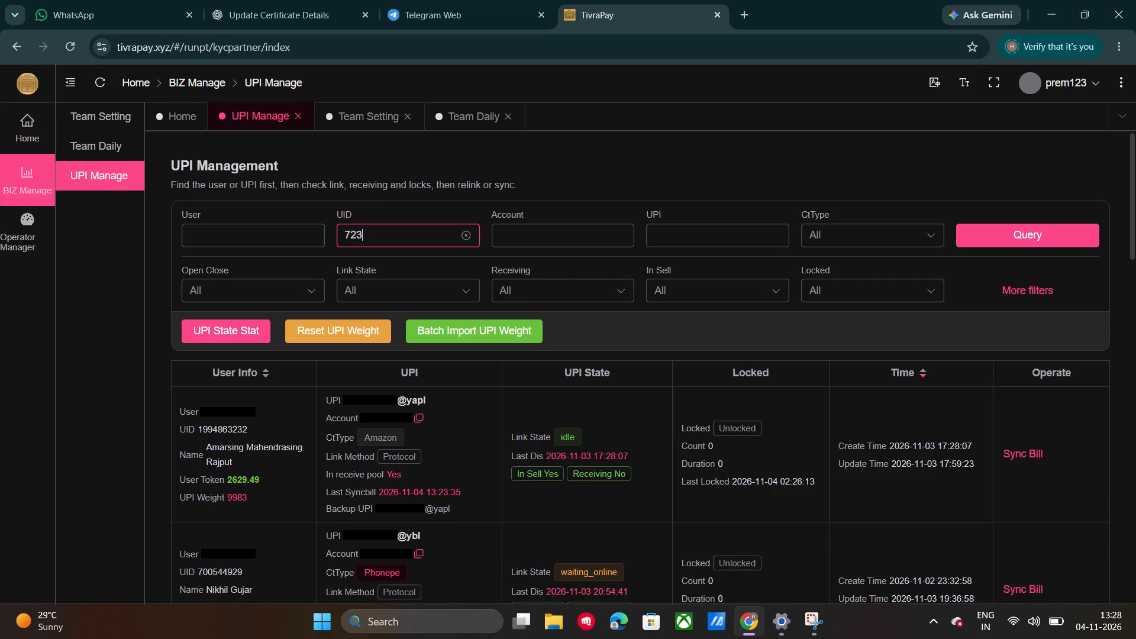
Complete the member's UID in the UID filter and query the matching UPI records.
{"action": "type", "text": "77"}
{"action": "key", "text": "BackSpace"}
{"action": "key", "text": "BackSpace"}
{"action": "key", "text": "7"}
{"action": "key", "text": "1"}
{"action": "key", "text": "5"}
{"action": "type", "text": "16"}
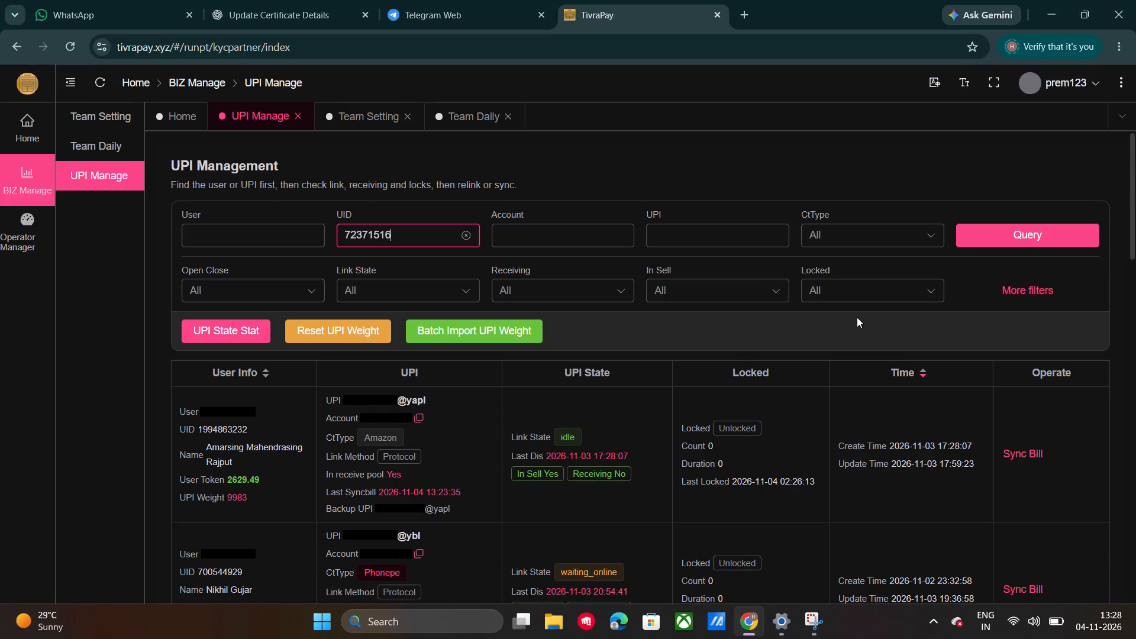
{"action": "left_click", "coordinate": [1057, 225]}
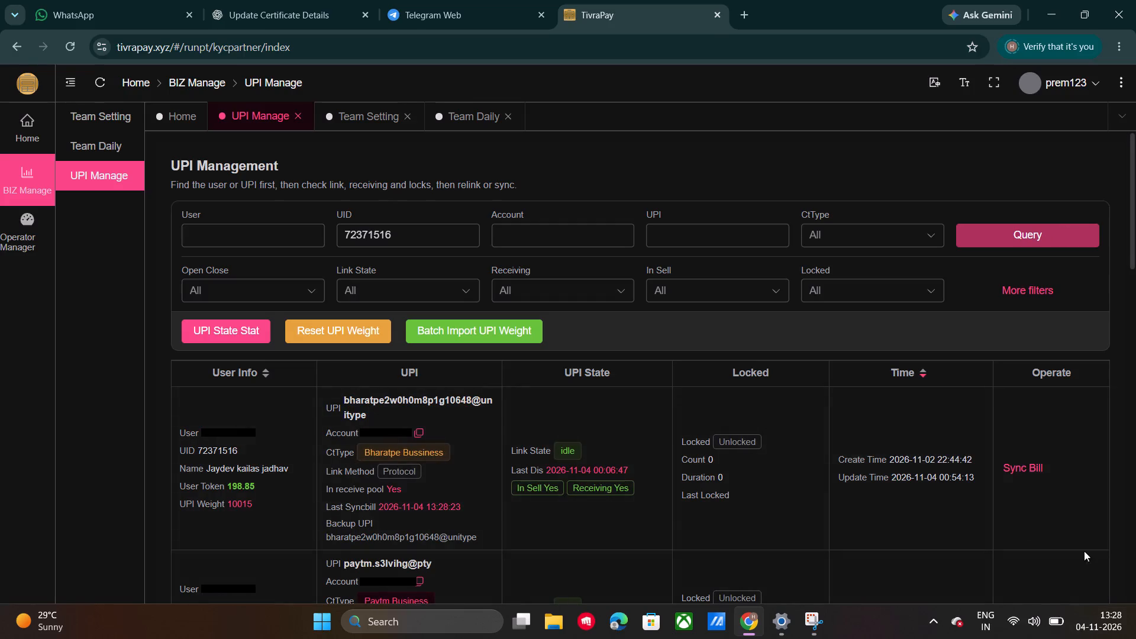
Sync the bill for the member's first Bharatpe Bussiness UPI record by running its bill query and confirming.
{"action": "left_click", "coordinate": [1020, 473]}
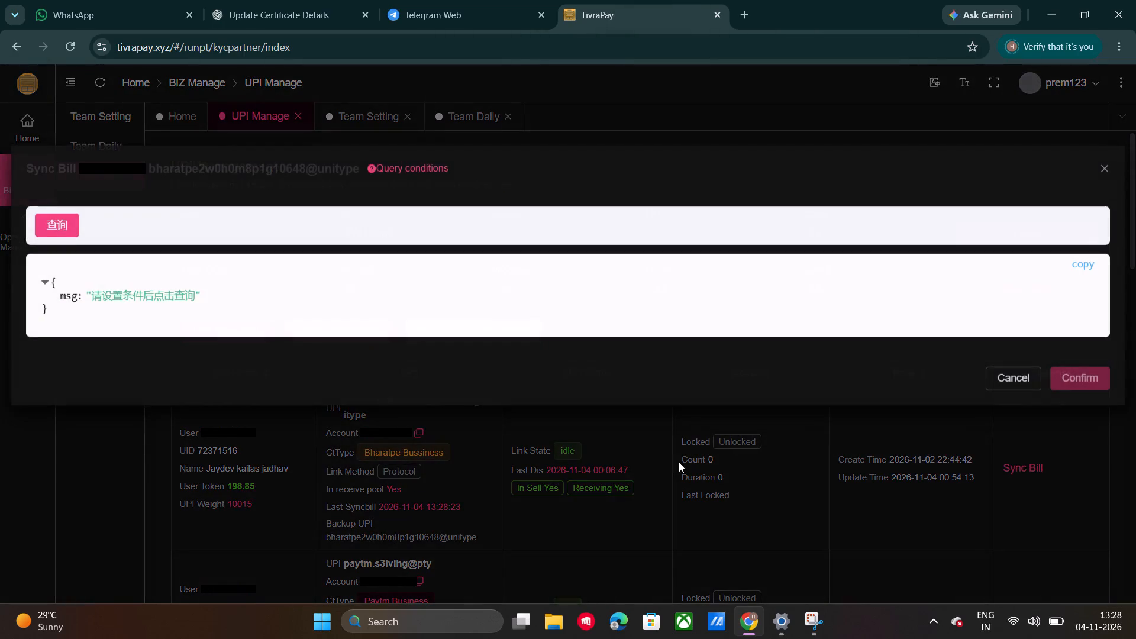
{"action": "left_click", "coordinate": [44, 234]}
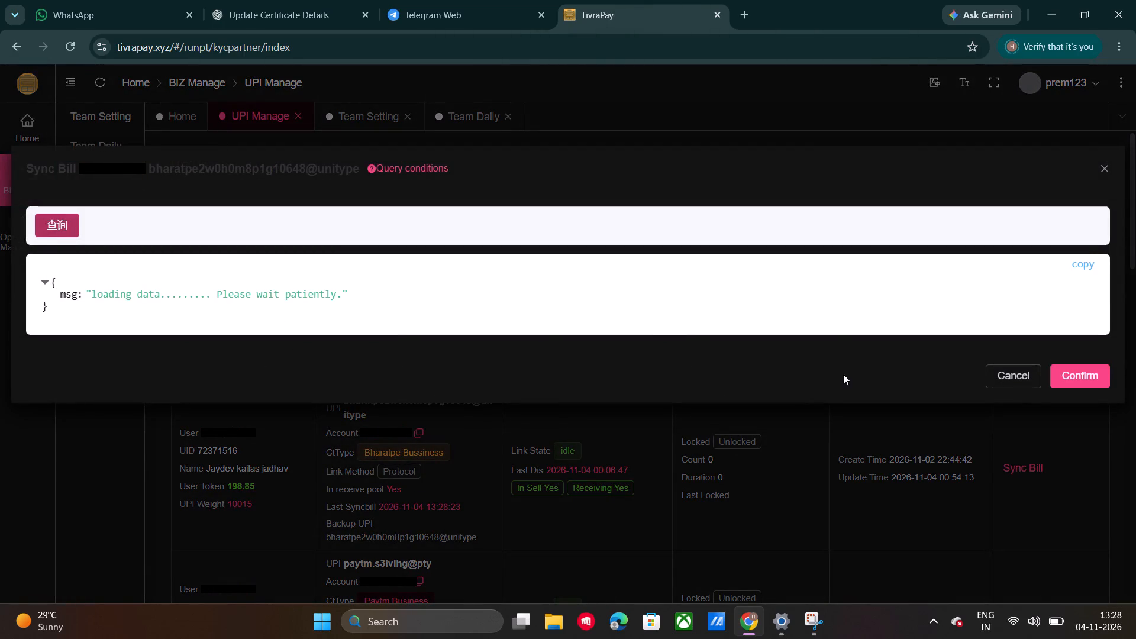
{"action": "left_click", "coordinate": [1083, 375]}
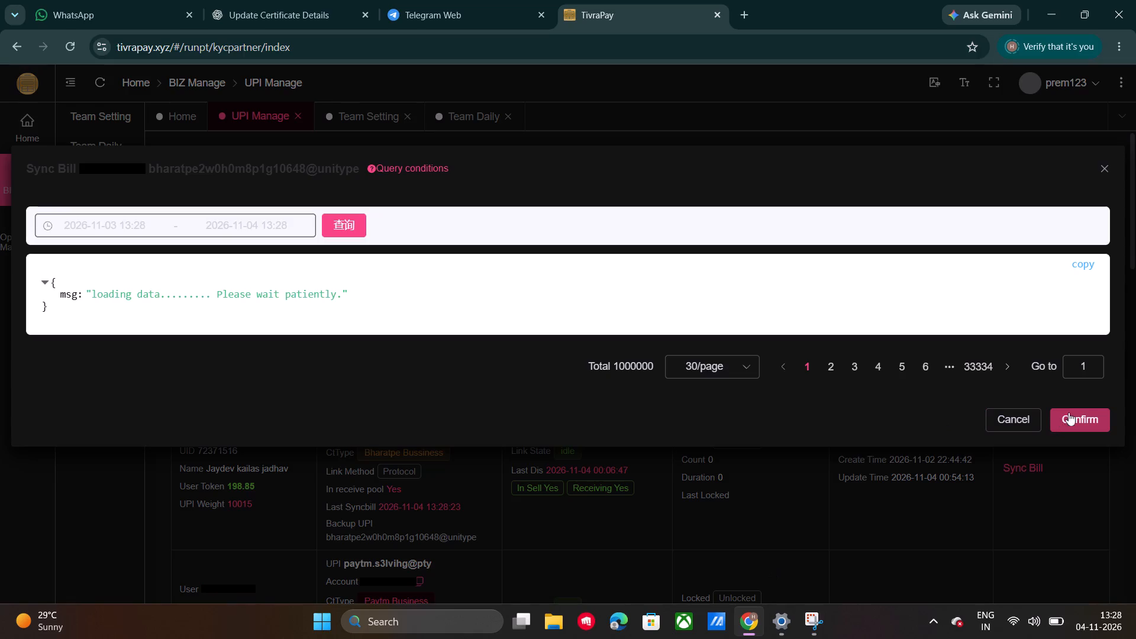
{"action": "double_click", "coordinate": [1070, 411]}
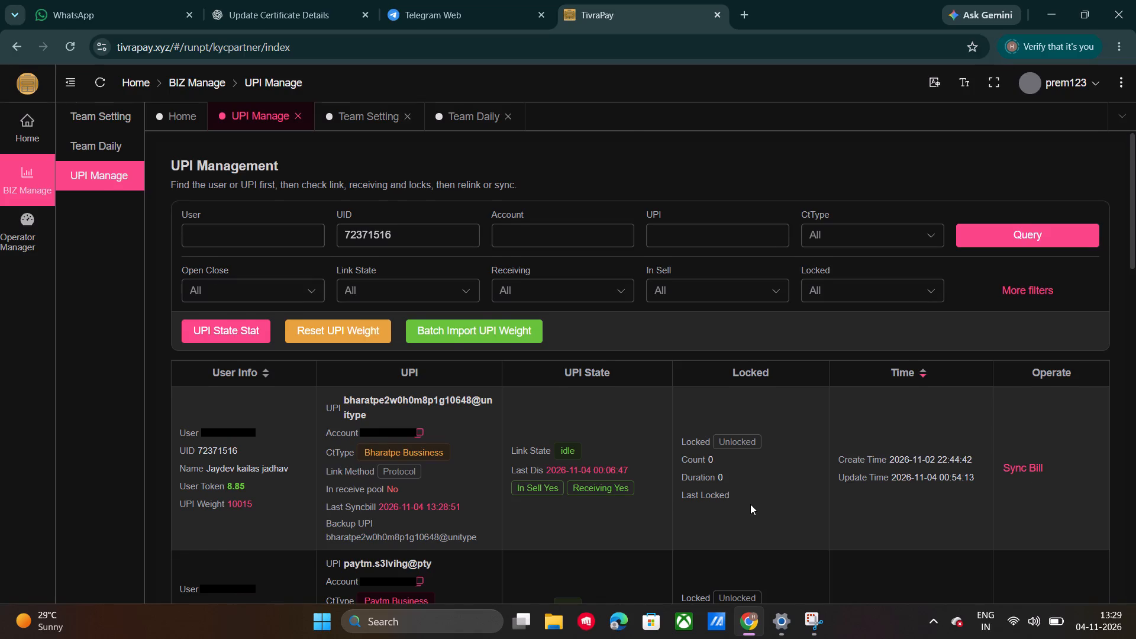
Look through the member's other UPI records, checking their link state, receiving status and last bill sync.
{"action": "scroll", "coordinate": [750, 504], "scroll_direction": "down", "scroll_amount": 3}
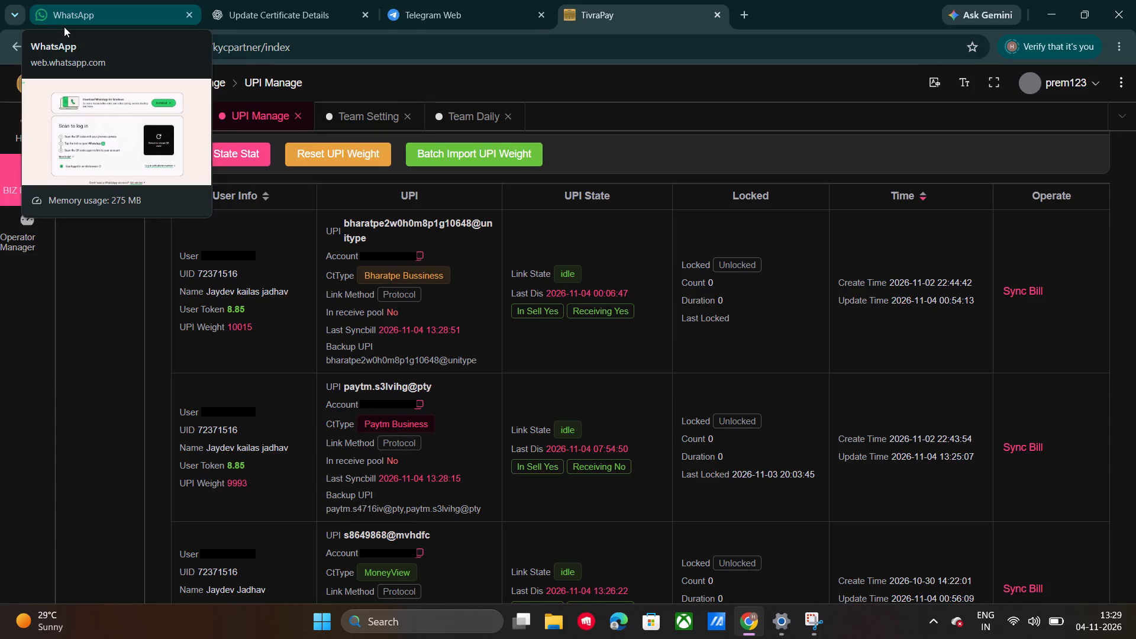
{"action": "scroll", "coordinate": [393, 365], "scroll_direction": "down", "scroll_amount": 3}
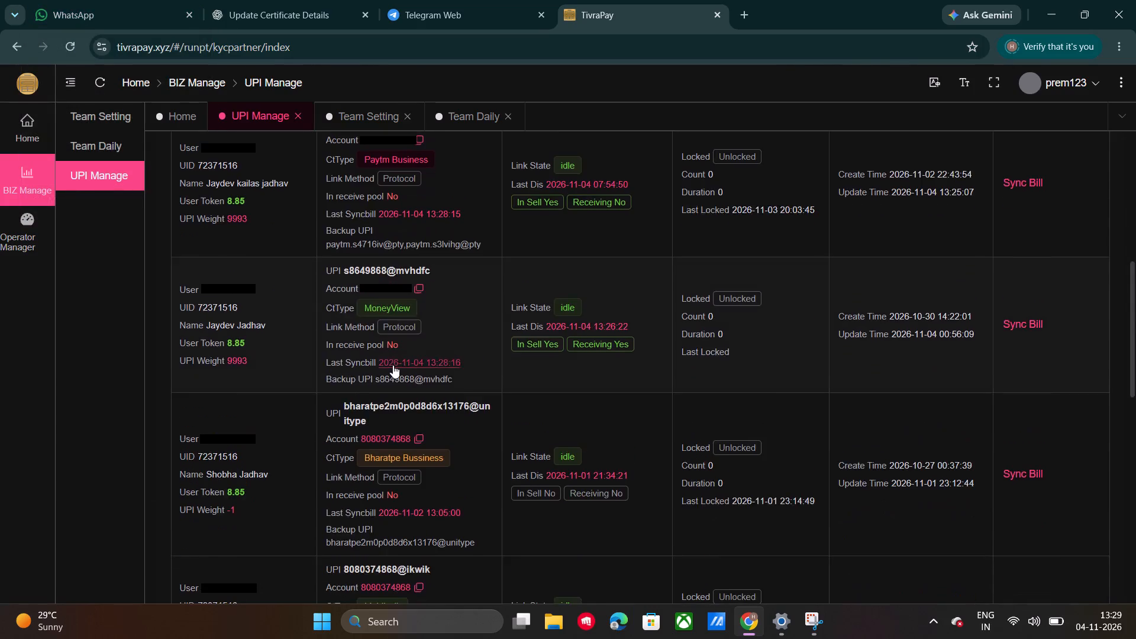
Set the UPI weight of the member's first Bharatpe Bussiness UPI record to 10020 and submit it.
{"action": "scroll", "coordinate": [393, 365], "scroll_direction": "down", "scroll_amount": 3}
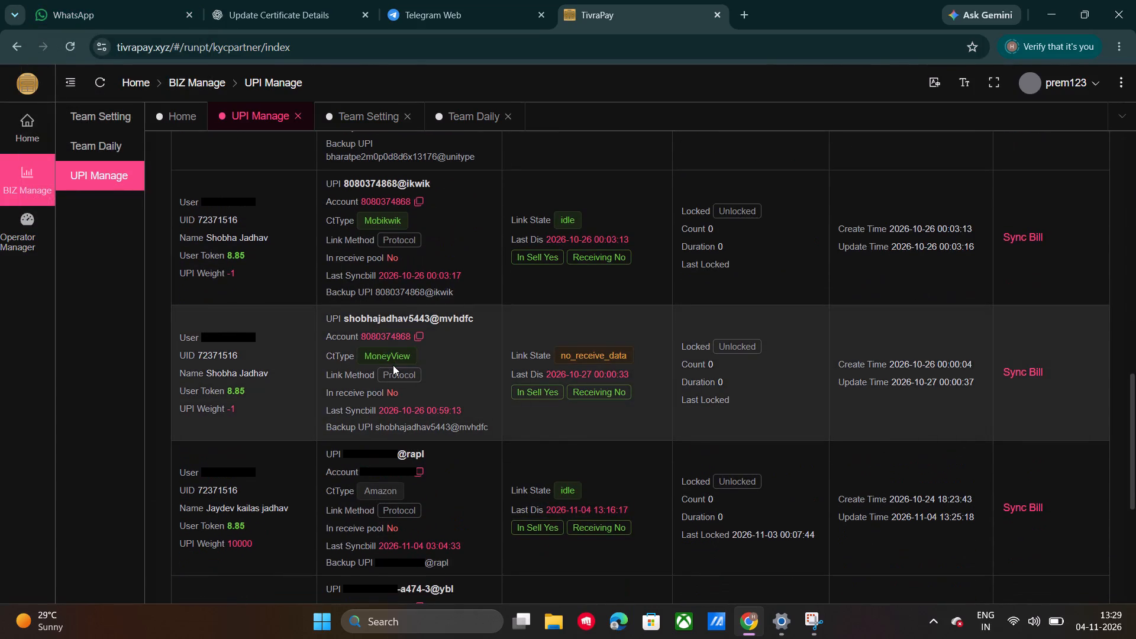
{"action": "scroll", "coordinate": [393, 365], "scroll_direction": "up", "scroll_amount": 5}
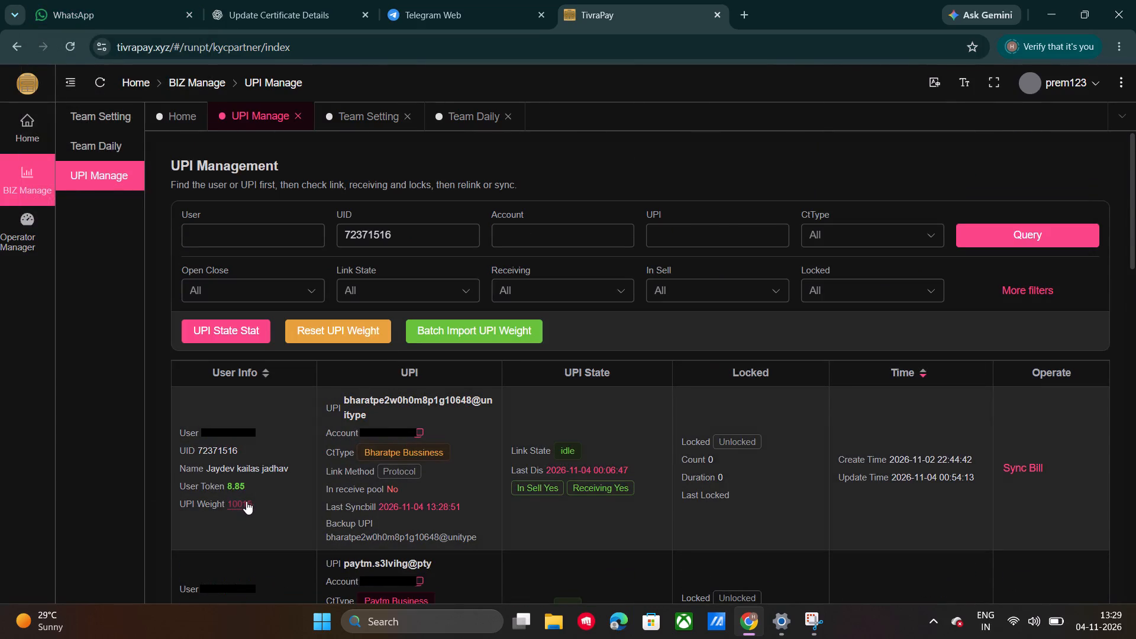
{"action": "left_click", "coordinate": [246, 501]}
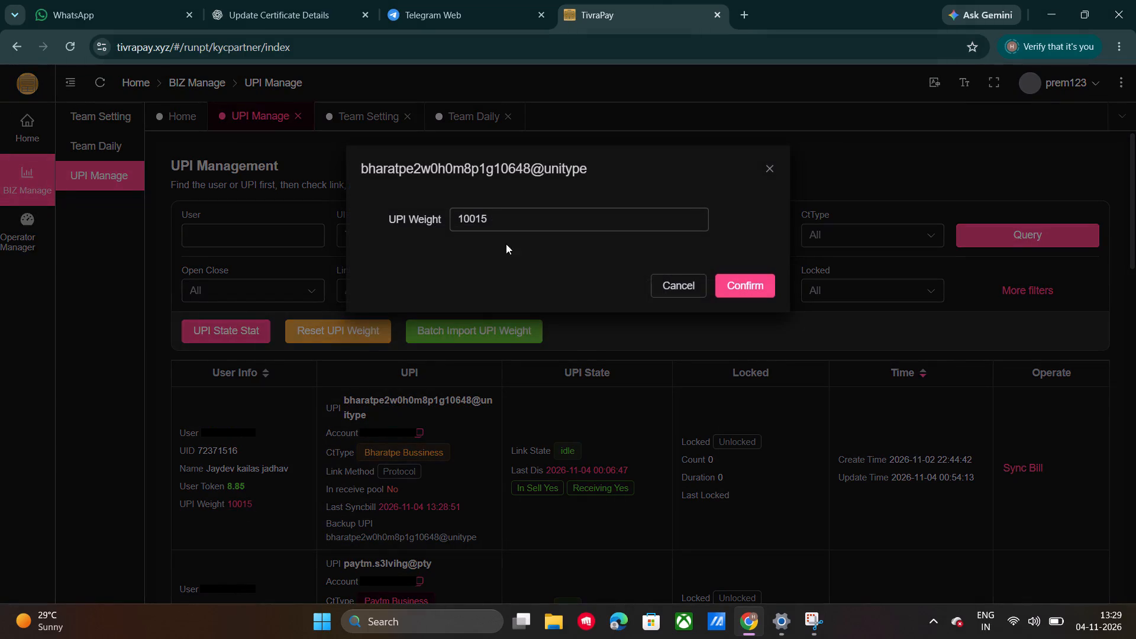
{"action": "left_click", "coordinate": [534, 212]}
{"action": "key", "text": "BackSpace"}
{"action": "key", "text": "BackSpace"}
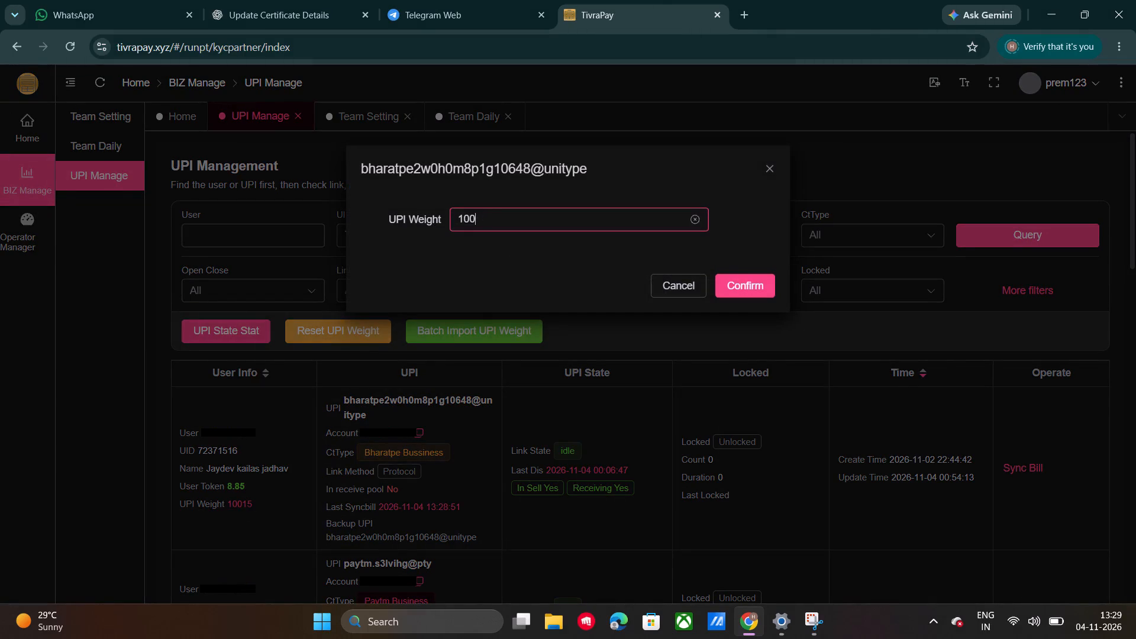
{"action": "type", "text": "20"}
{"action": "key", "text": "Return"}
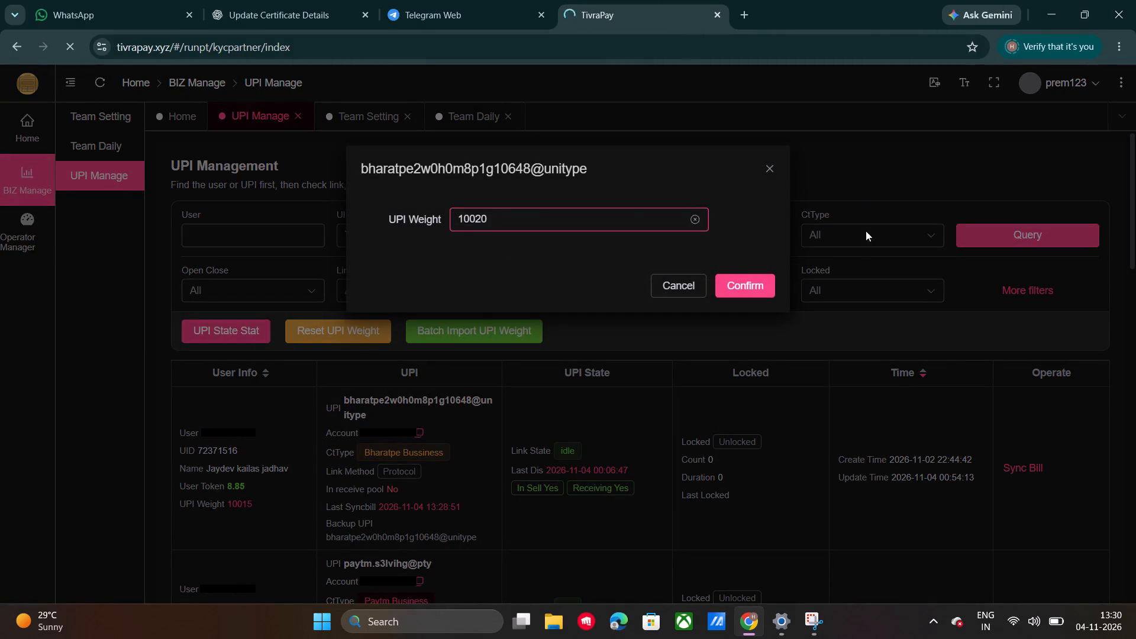
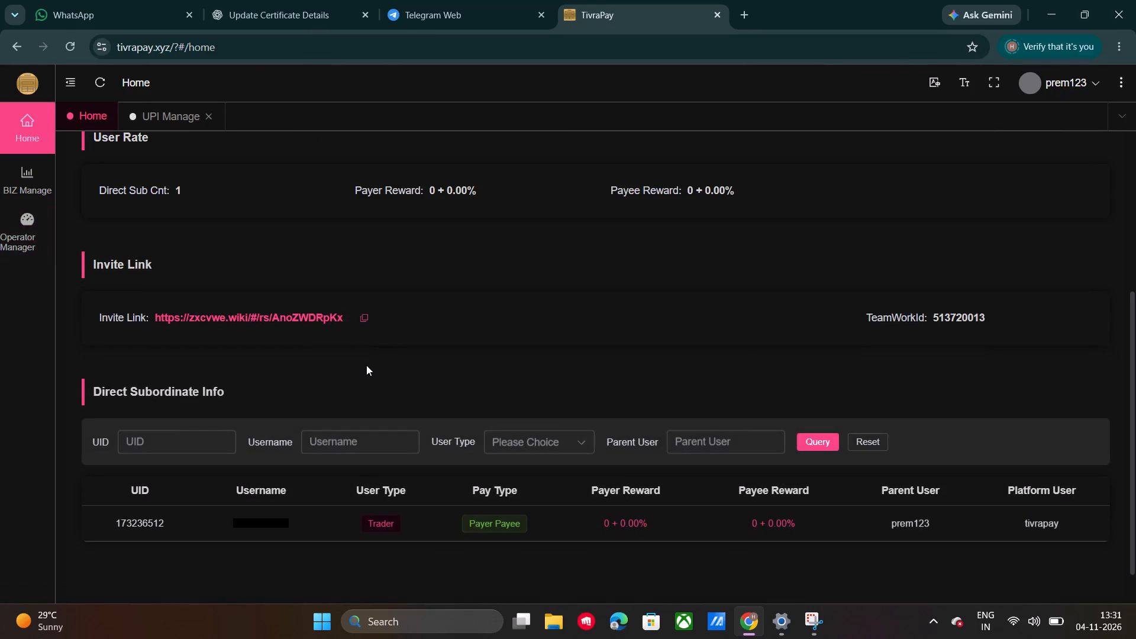
Review the home page's user info, reward rates, invite link and direct subordinate list.
{"action": "scroll", "coordinate": [484, 306], "scroll_direction": "up", "scroll_amount": 1}
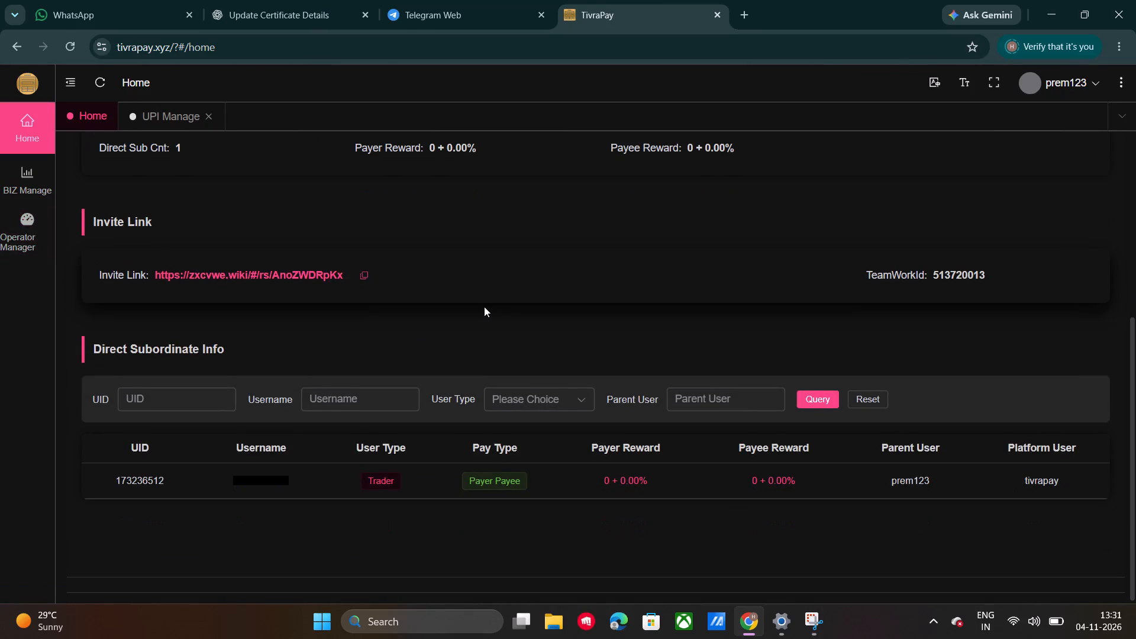
{"action": "scroll", "coordinate": [484, 306], "scroll_direction": "up", "scroll_amount": 1}
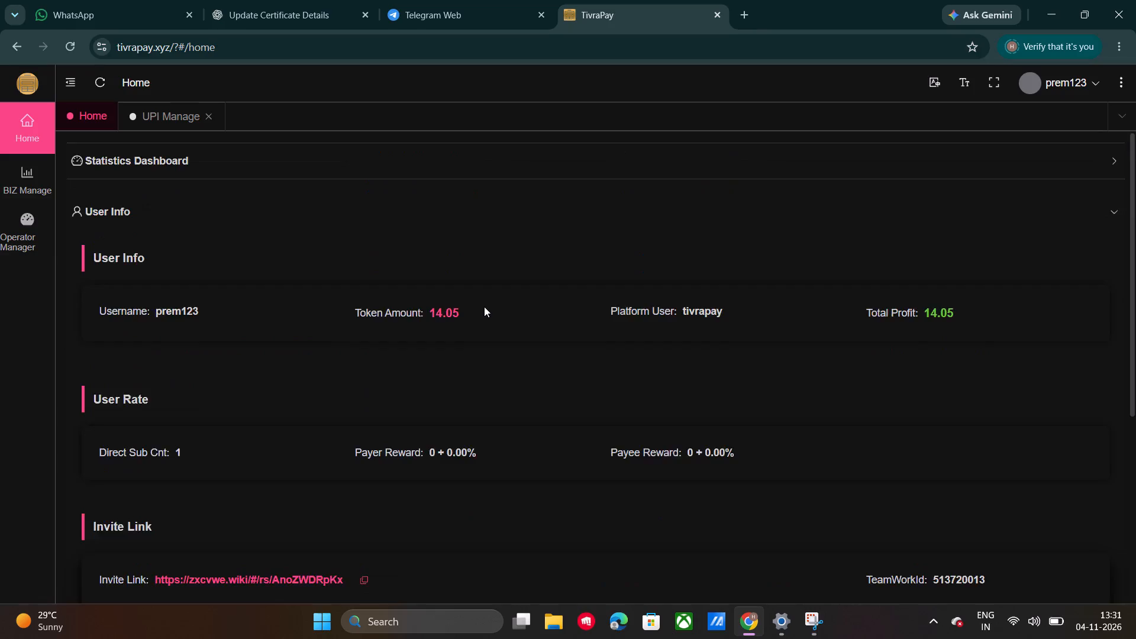
{"action": "scroll", "coordinate": [484, 306], "scroll_direction": "down", "scroll_amount": 4}
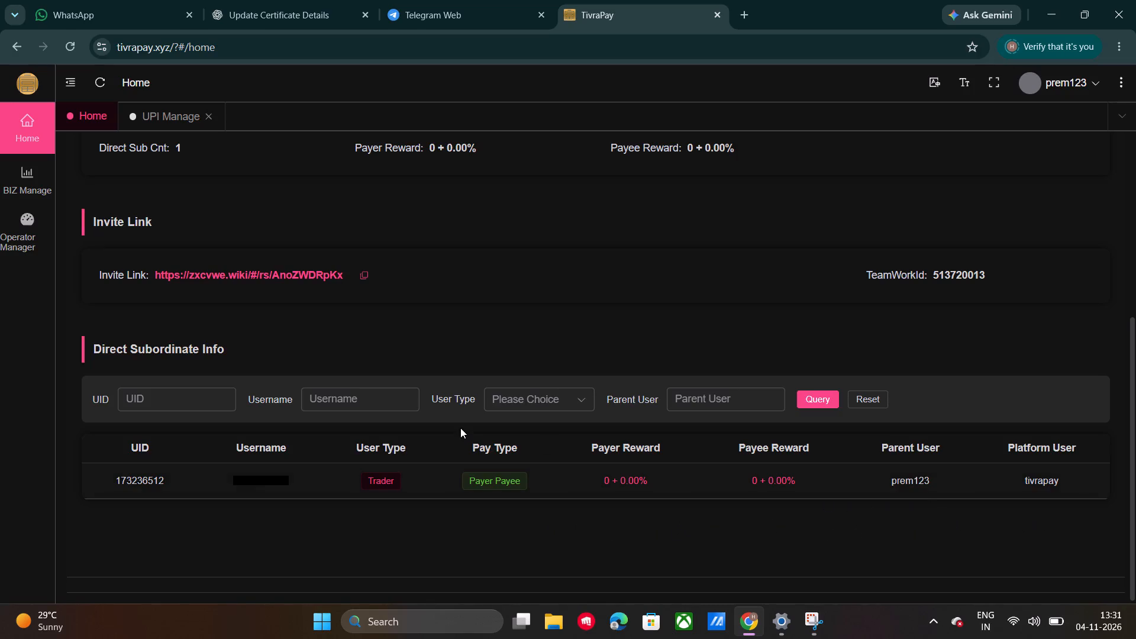
{"action": "left_click", "coordinate": [47, 161]}
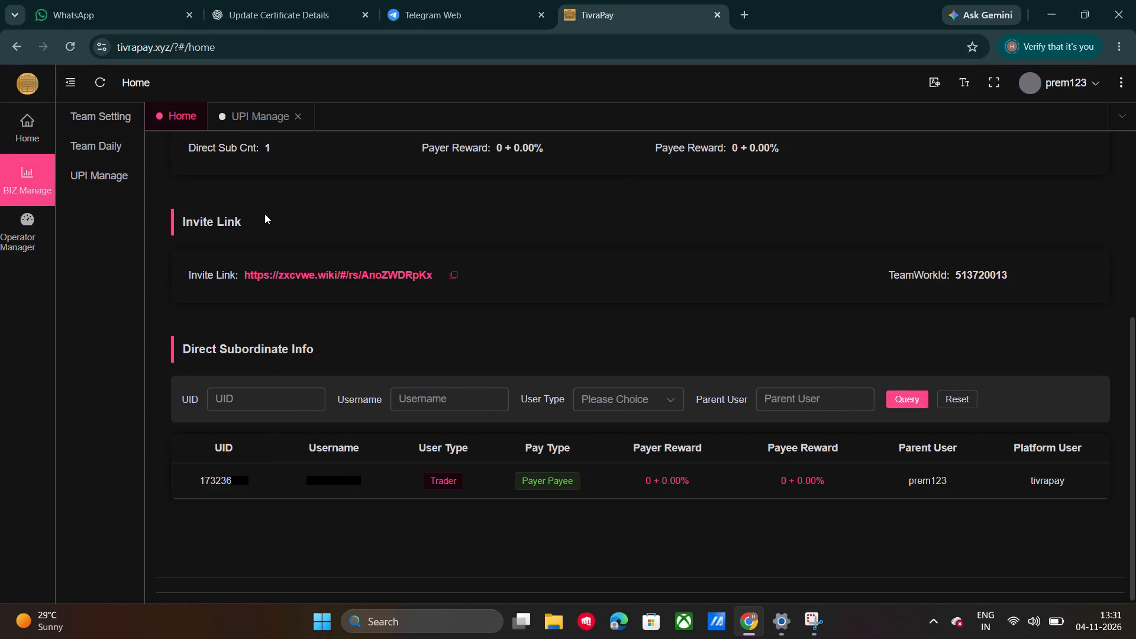
{"action": "scroll", "coordinate": [329, 354], "scroll_direction": "up", "scroll_amount": 3}
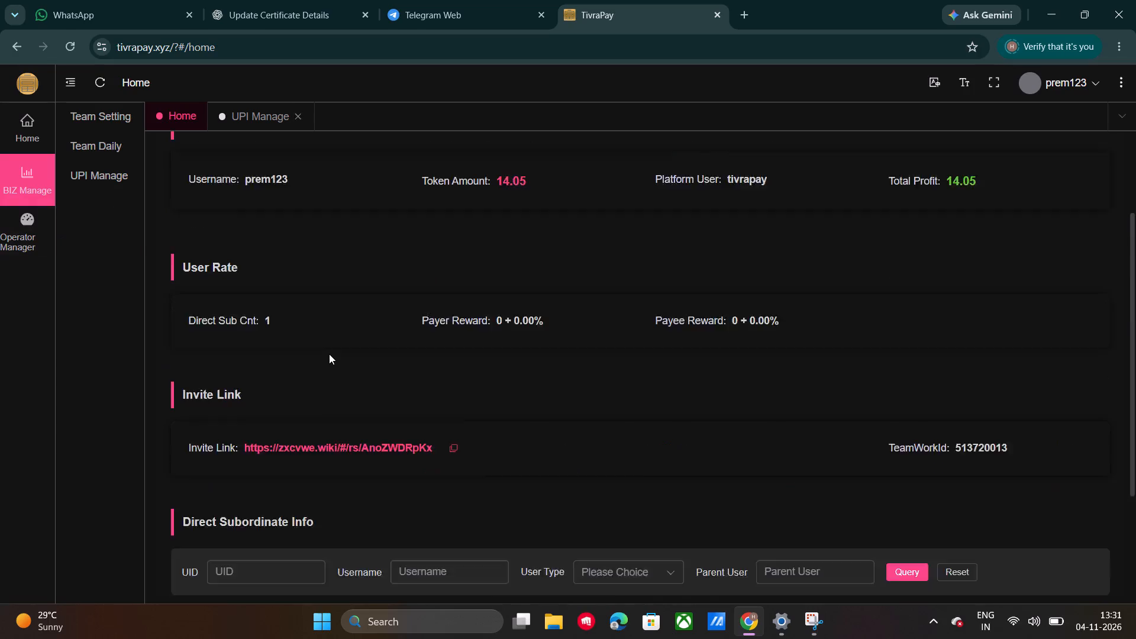
{"action": "scroll", "coordinate": [329, 354], "scroll_direction": "up", "scroll_amount": 2}
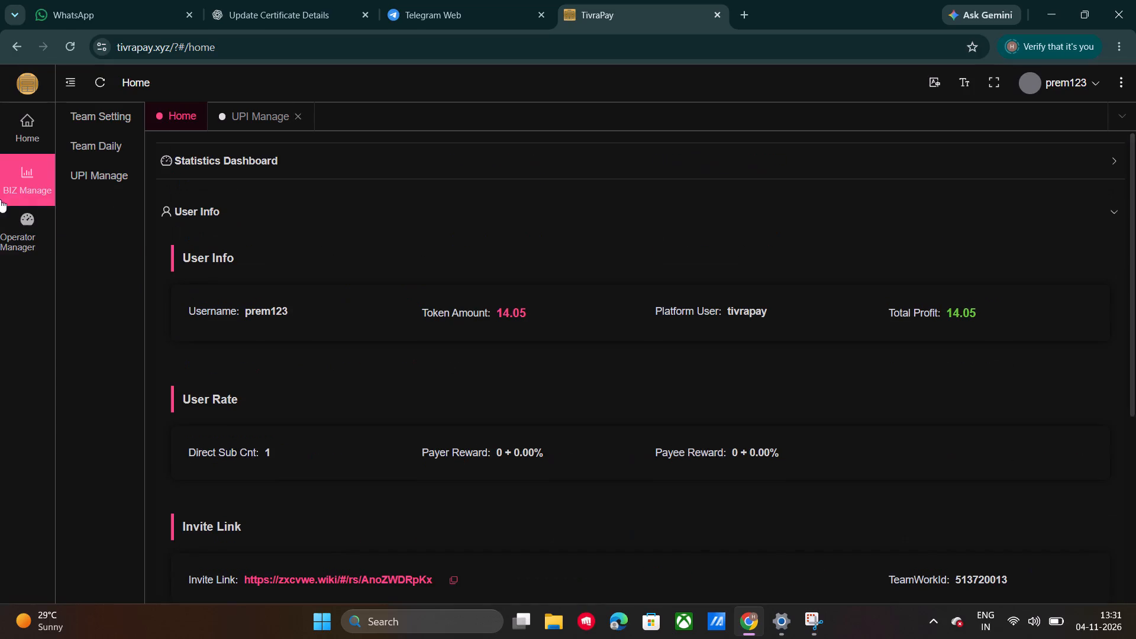
{"action": "left_click", "coordinate": [10, 131]}
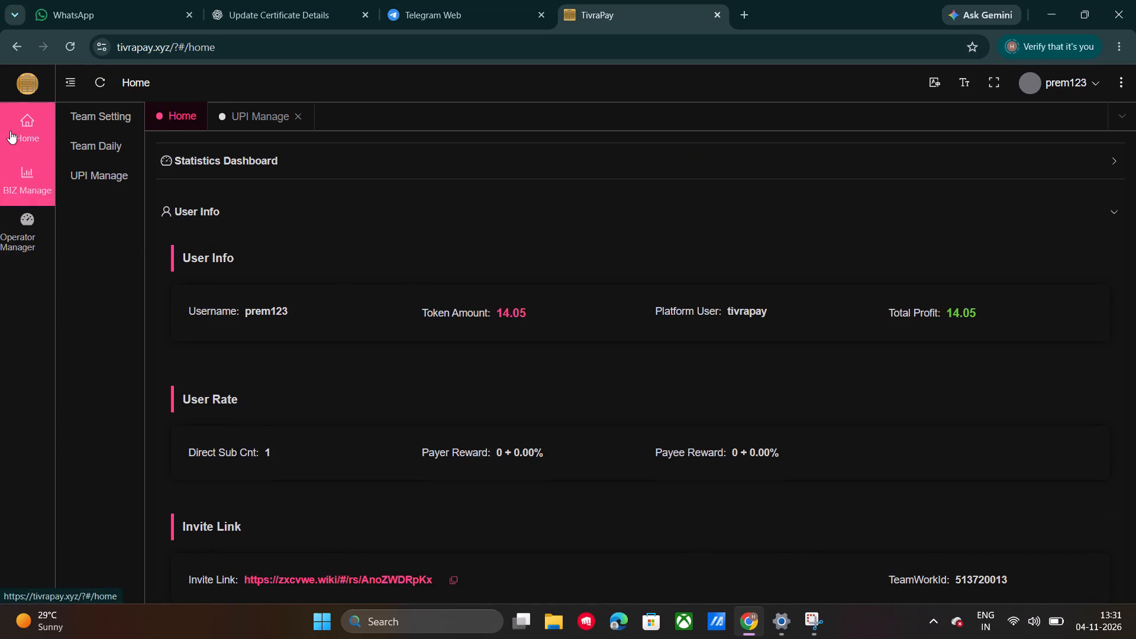
{"action": "left_click", "coordinate": [10, 131]}
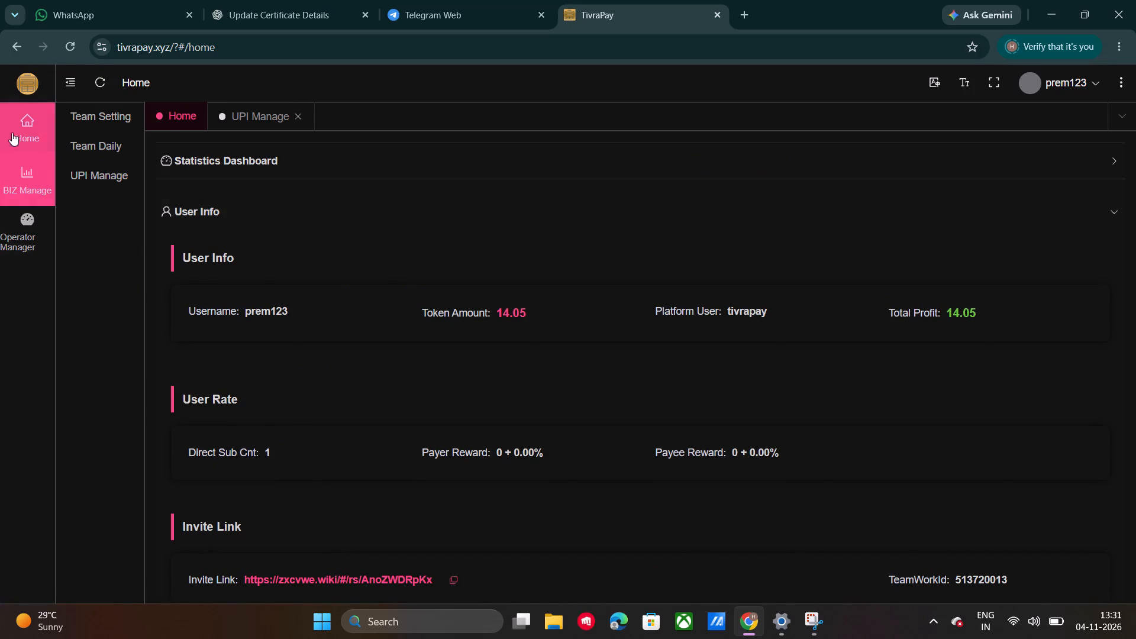
{"action": "left_click", "coordinate": [16, 127]}
{"action": "triple_click", "coordinate": [16, 127]}
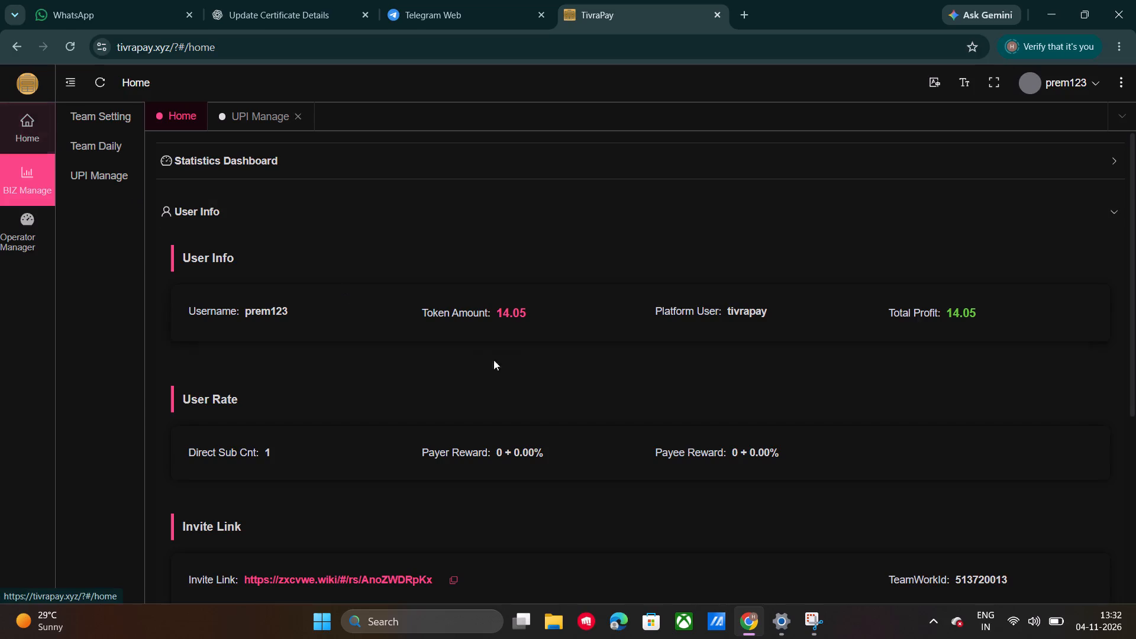
{"action": "scroll", "coordinate": [472, 377], "scroll_direction": "down", "scroll_amount": 6}
{"action": "scroll", "coordinate": [472, 377], "scroll_direction": "up", "scroll_amount": 7}
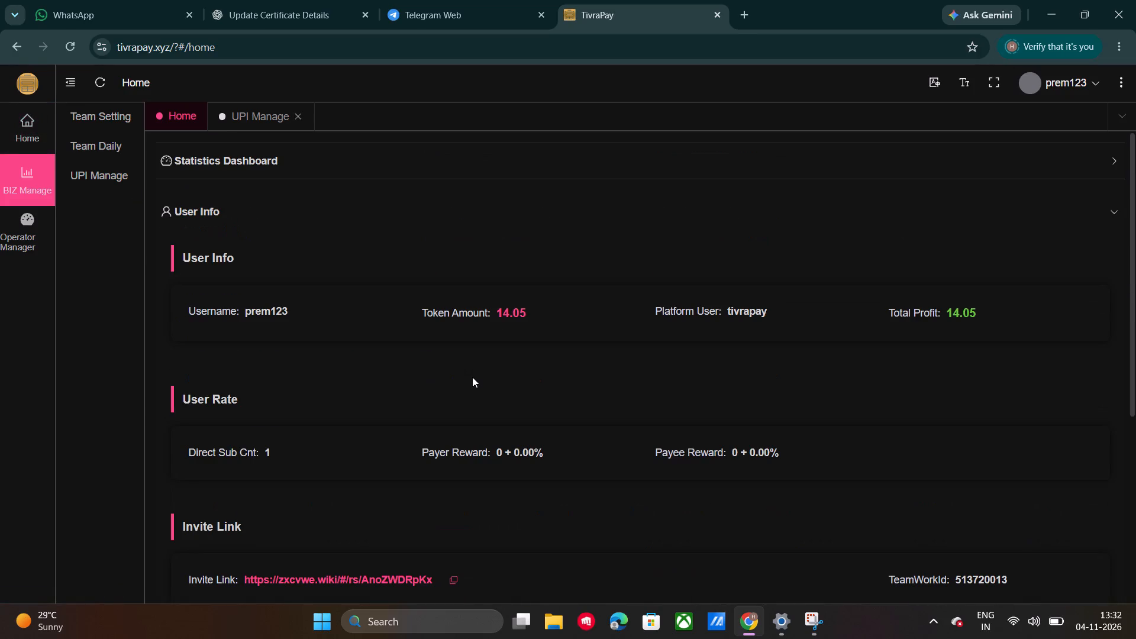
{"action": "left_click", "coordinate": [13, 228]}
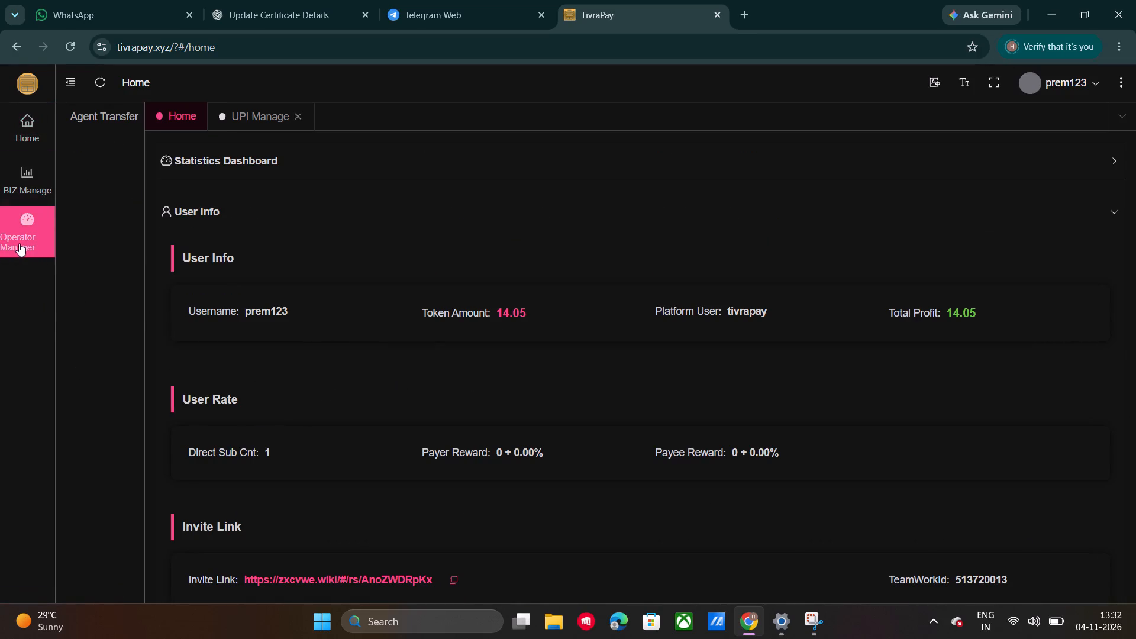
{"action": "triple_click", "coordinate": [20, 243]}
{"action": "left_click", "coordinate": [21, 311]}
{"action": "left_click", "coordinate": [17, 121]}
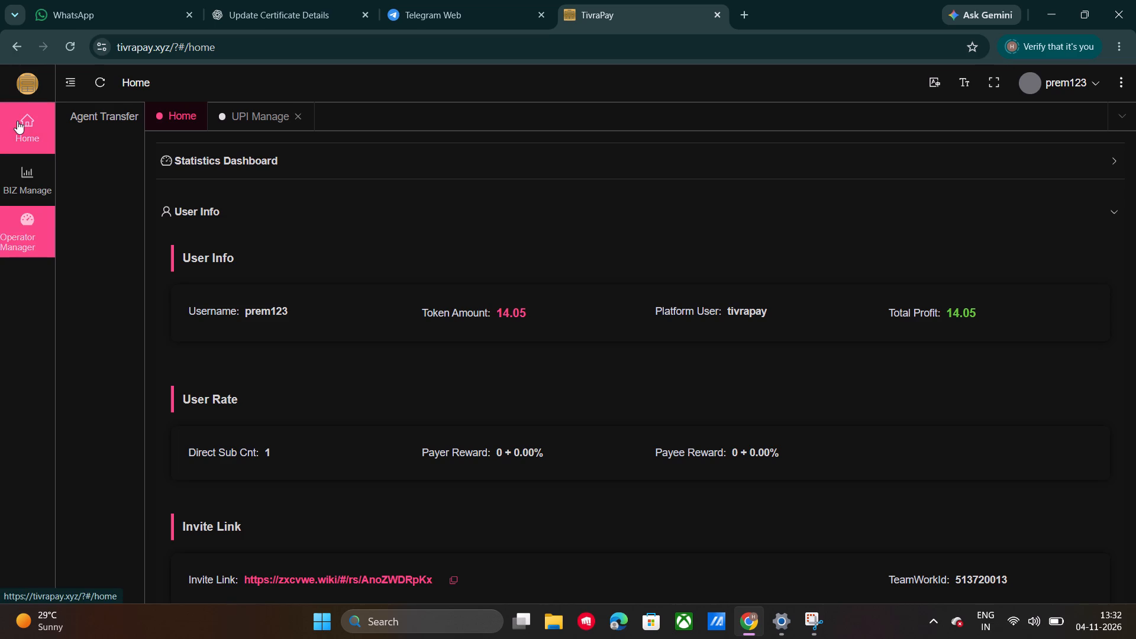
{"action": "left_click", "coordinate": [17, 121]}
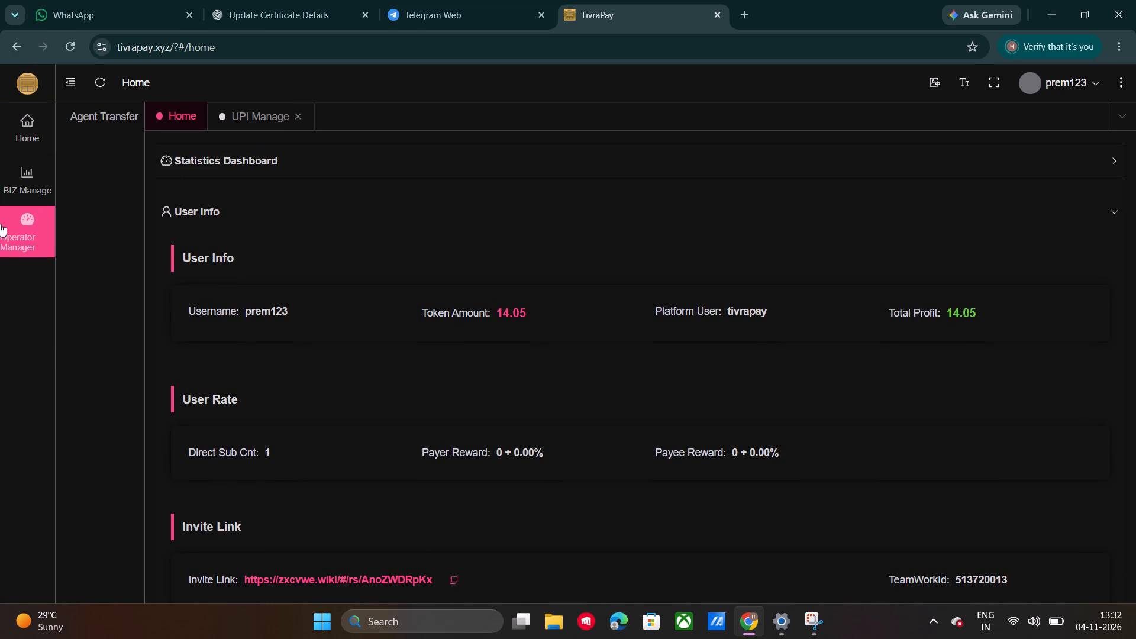
Open the Team Daily report under BIZ Manage.
{"action": "triple_click", "coordinate": [12, 178]}
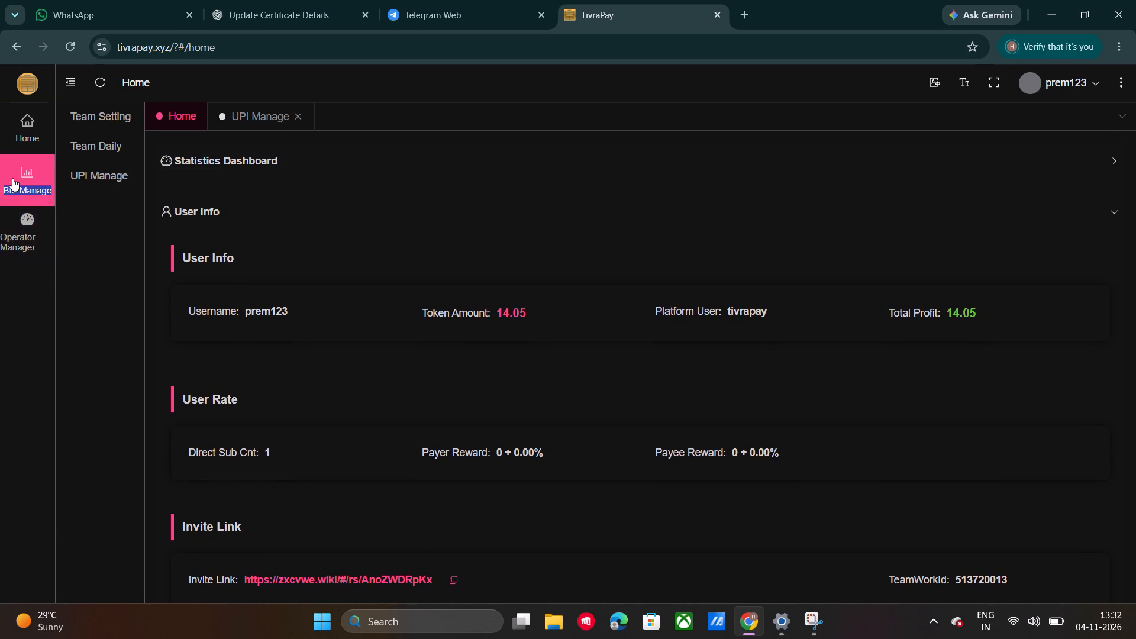
{"action": "left_click", "coordinate": [86, 140]}
{"action": "left_click", "coordinate": [86, 140]}
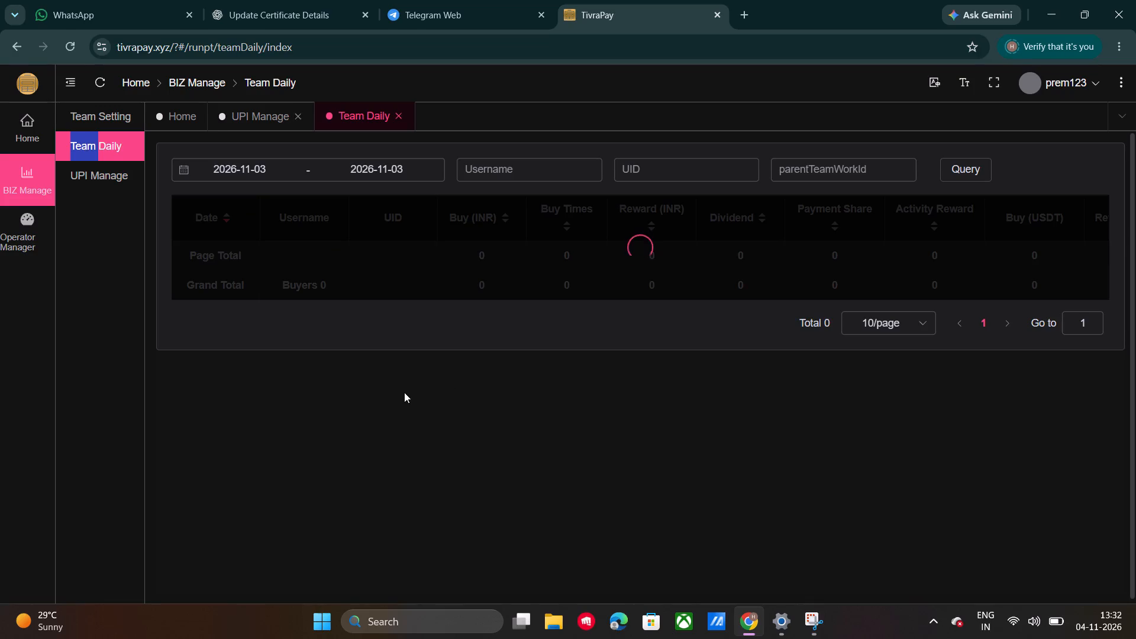
Return to UPI Manage and look through the unfiltered UPI records, checking types, link states, receiving status and last bill syncs.
{"action": "left_click", "coordinate": [92, 186]}
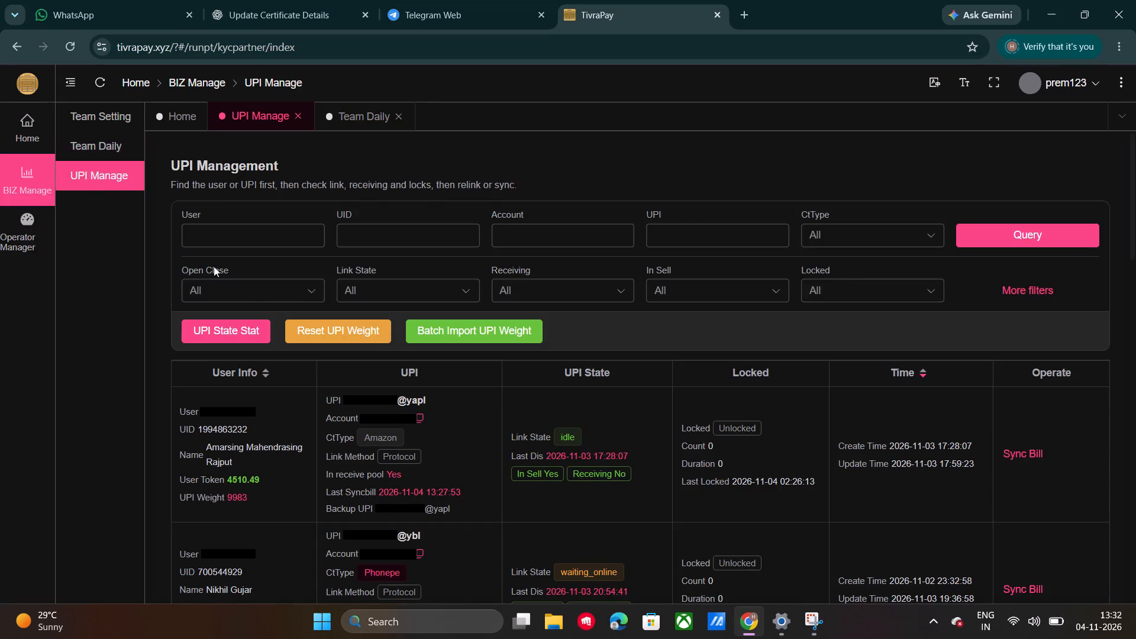
{"action": "scroll", "coordinate": [256, 302], "scroll_direction": "down", "scroll_amount": 1}
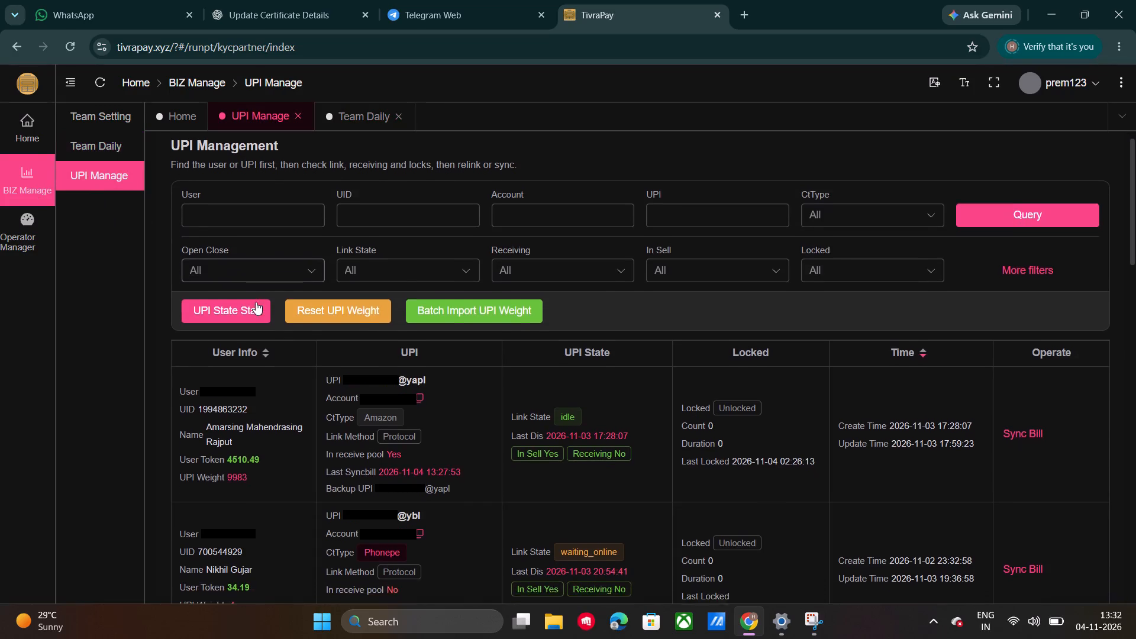
{"action": "scroll", "coordinate": [256, 302], "scroll_direction": "down", "scroll_amount": 4}
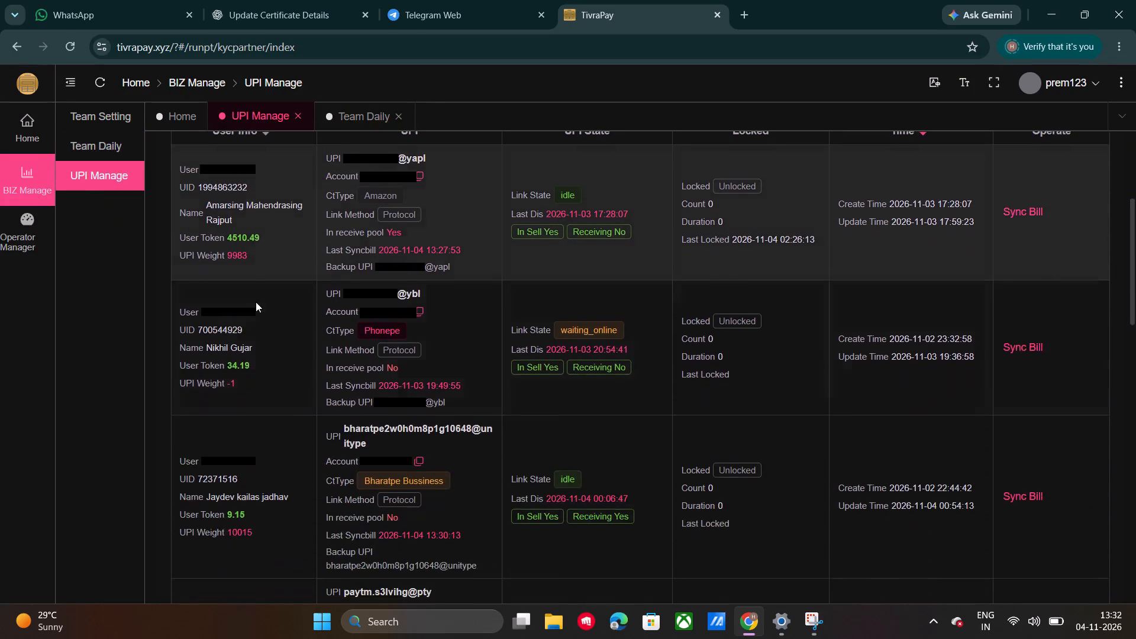
{"action": "scroll", "coordinate": [256, 302], "scroll_direction": "down", "scroll_amount": 4}
{"action": "scroll", "coordinate": [256, 302], "scroll_direction": "up", "scroll_amount": 7}
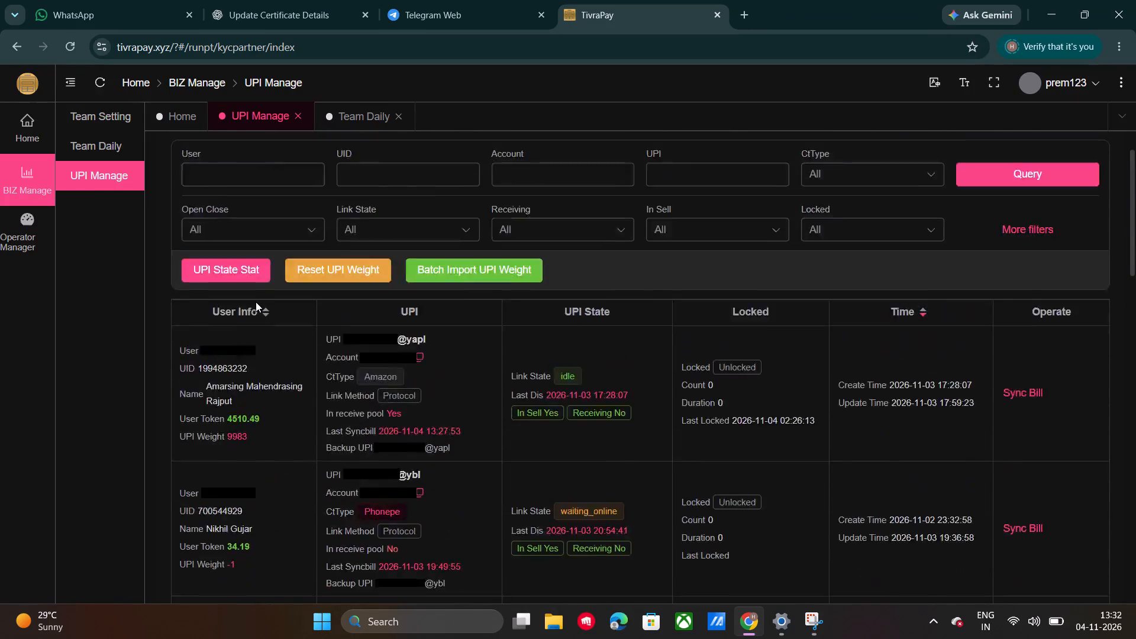
{"action": "scroll", "coordinate": [256, 302], "scroll_direction": "down", "scroll_amount": 7}
{"action": "scroll", "coordinate": [256, 302], "scroll_direction": "right", "scroll_amount": 3}
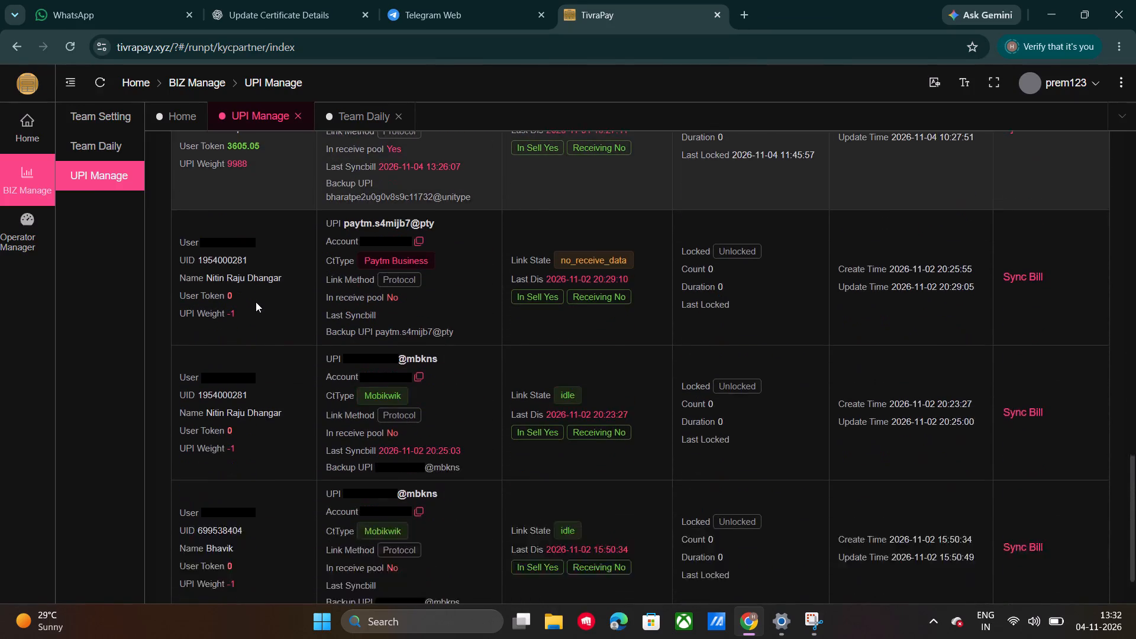
{"action": "scroll", "coordinate": [256, 302], "scroll_direction": "up", "scroll_amount": 6}
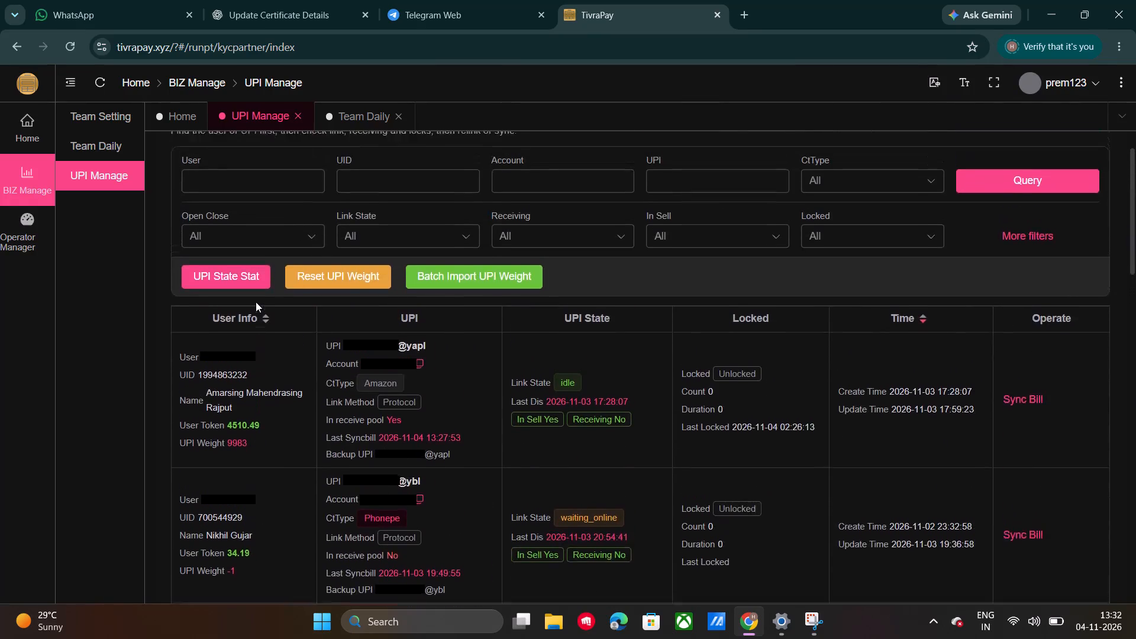
{"action": "scroll", "coordinate": [256, 302], "scroll_direction": "up", "scroll_amount": 2}
{"action": "scroll", "coordinate": [256, 302], "scroll_direction": "down", "scroll_amount": 5}
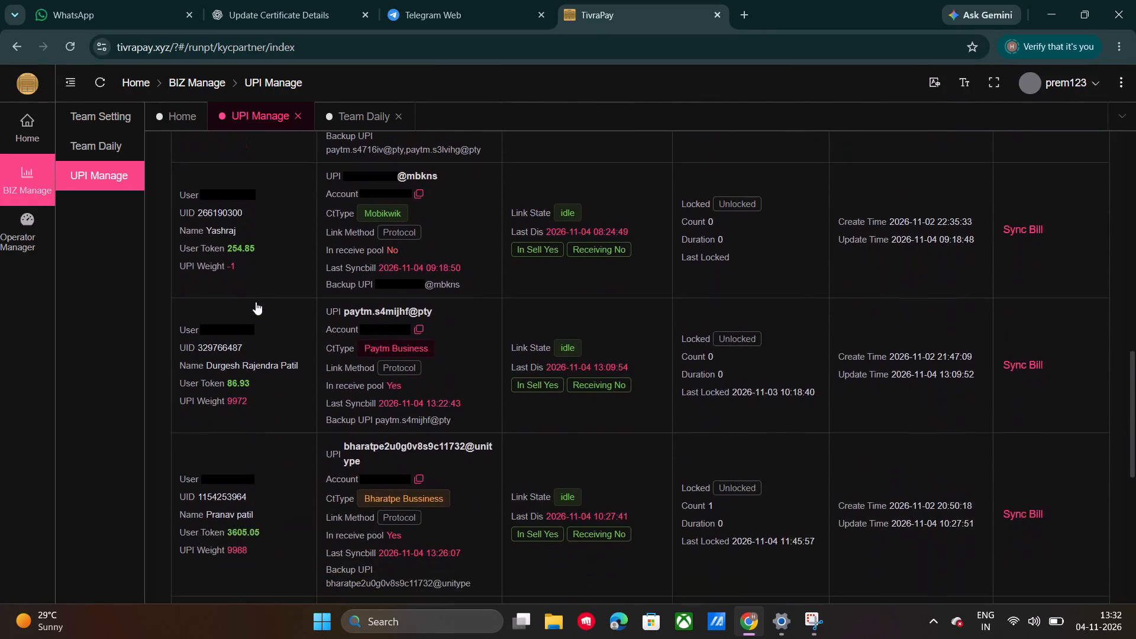
{"action": "scroll", "coordinate": [256, 302], "scroll_direction": "down", "scroll_amount": 4}
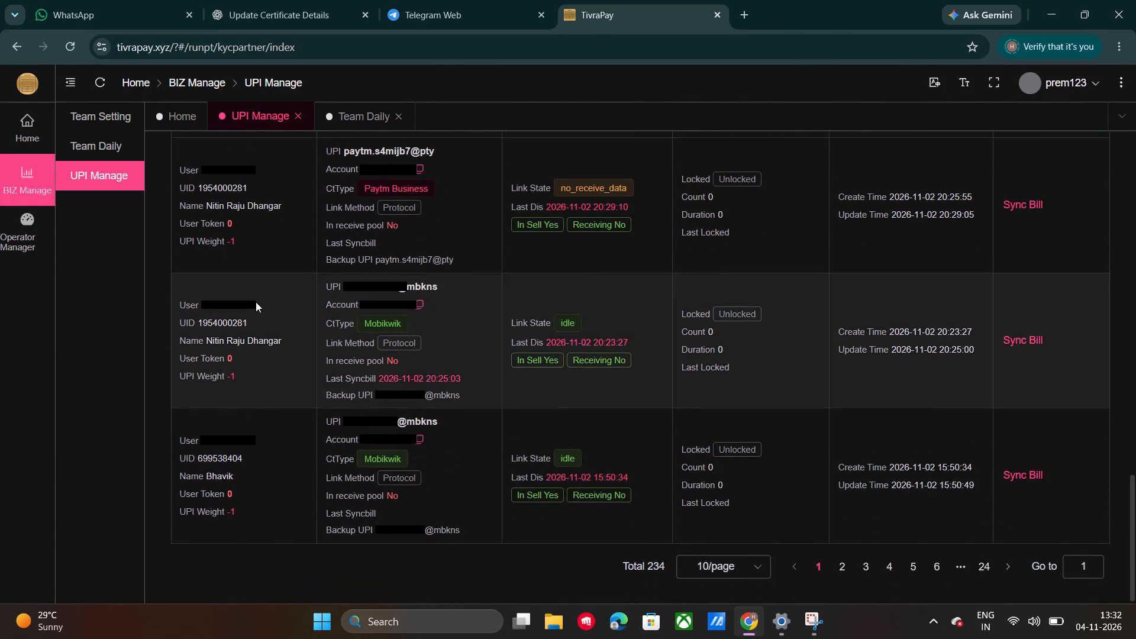
{"action": "scroll", "coordinate": [256, 302], "scroll_direction": "up", "scroll_amount": 5}
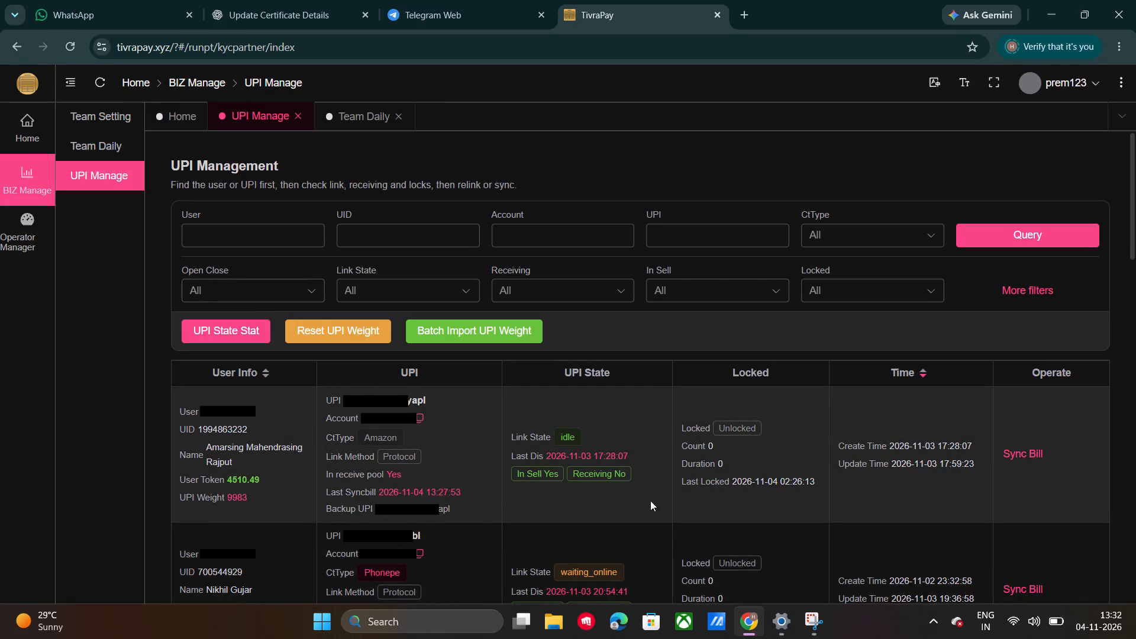
Sync the bill for the first Amazon UPI record by running its bill query with default conditions and confirming.
{"action": "left_click", "coordinate": [1035, 450]}
{"action": "left_click", "coordinate": [63, 208]}
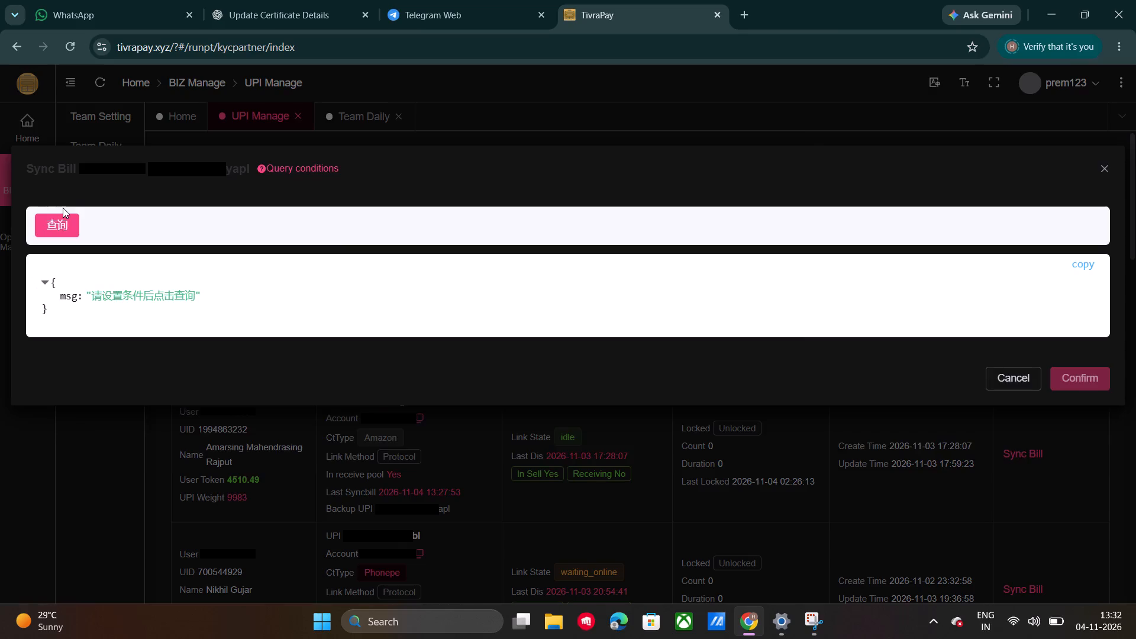
{"action": "left_click", "coordinate": [63, 220]}
{"action": "left_click", "coordinate": [121, 348]}
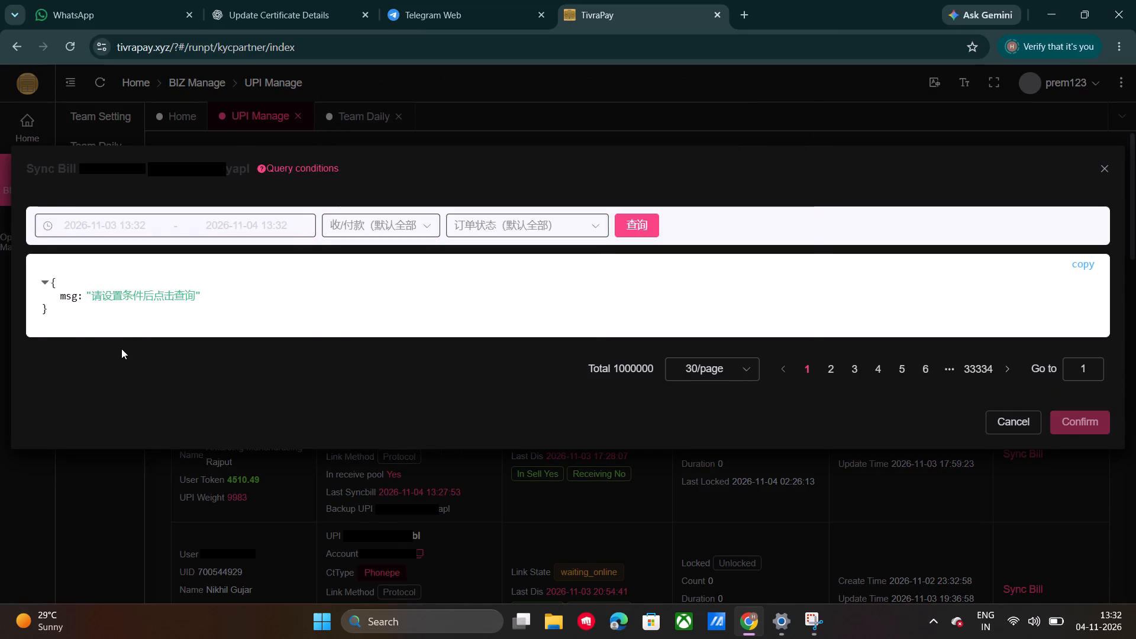
{"action": "left_click", "coordinate": [653, 216]}
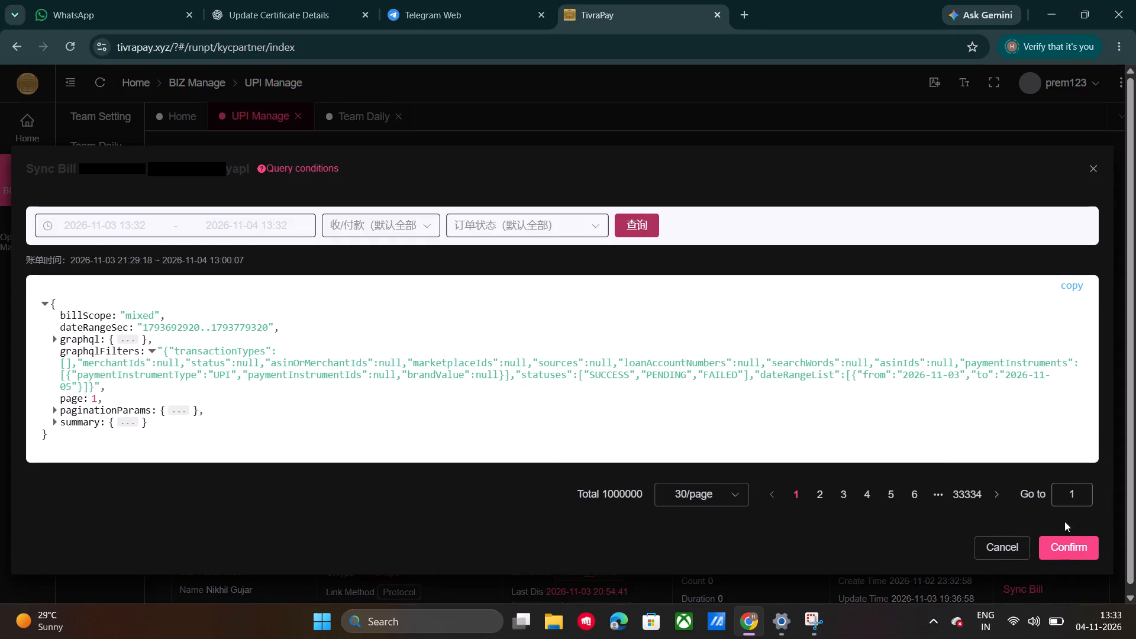
{"action": "left_click", "coordinate": [1064, 541]}
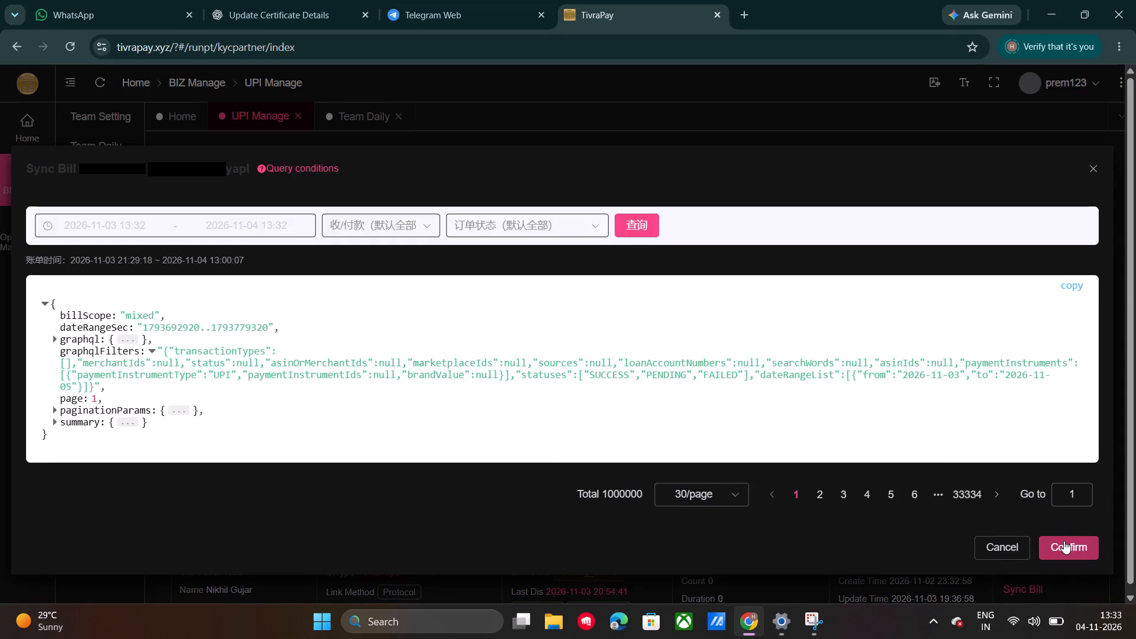
{"action": "left_click", "coordinate": [1064, 541]}
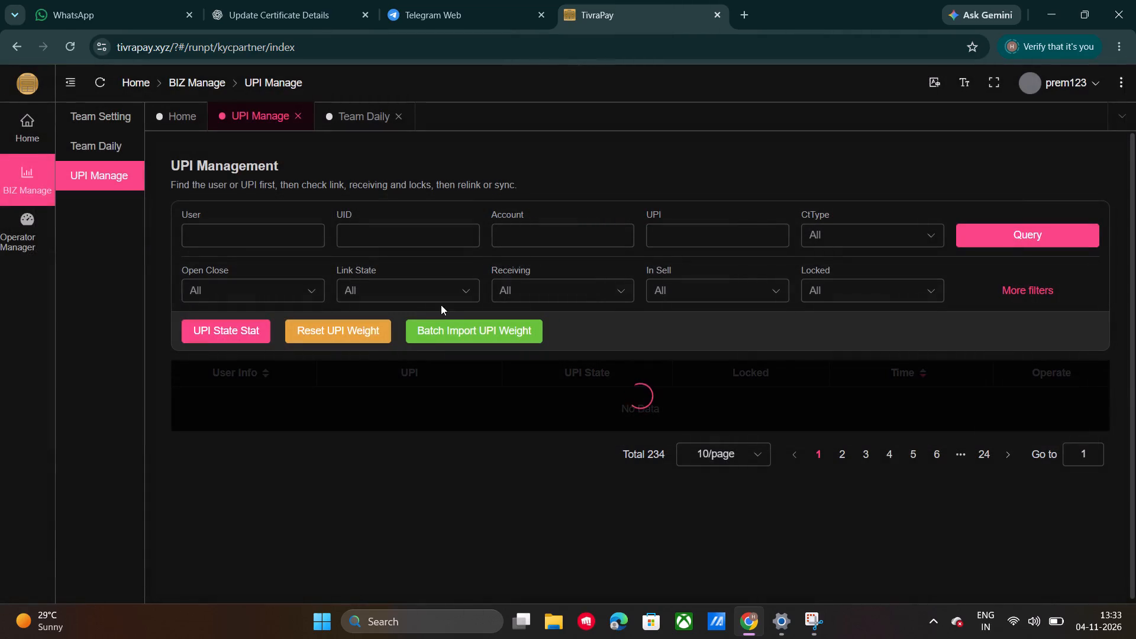
{"action": "scroll", "coordinate": [318, 411], "scroll_direction": "down", "scroll_amount": 2}
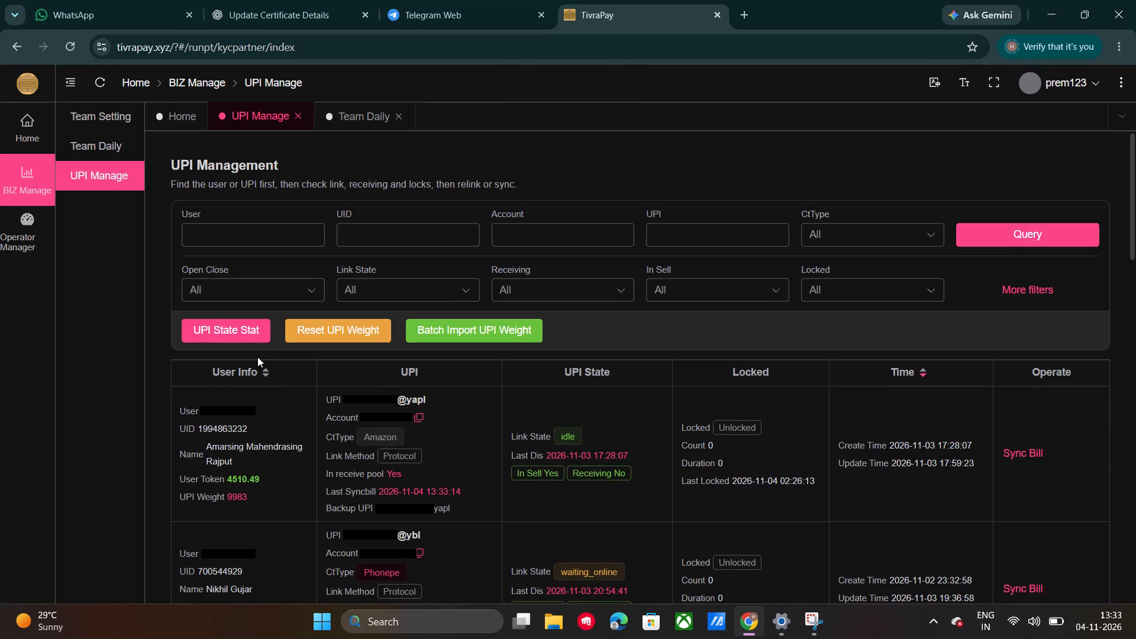
{"action": "scroll", "coordinate": [257, 357], "scroll_direction": "down", "scroll_amount": 2}
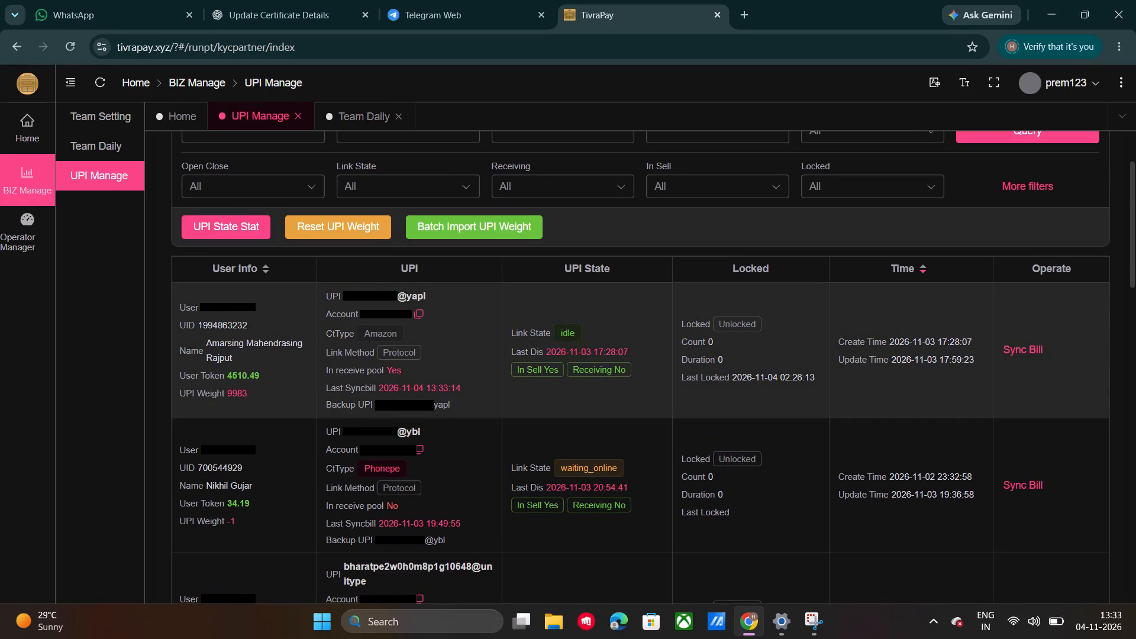
{"action": "left_click", "coordinate": [243, 390]}
{"action": "scroll", "coordinate": [246, 392], "scroll_direction": "down", "scroll_amount": 1}
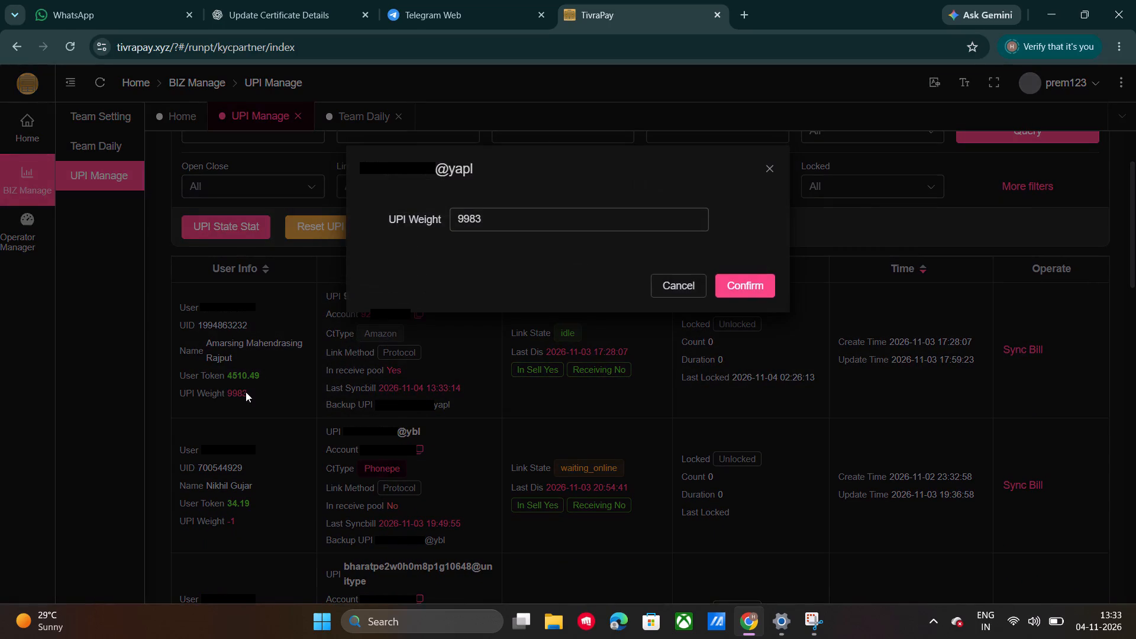
{"action": "left_click", "coordinate": [576, 218]}
{"action": "key", "text": "BackSpace"}
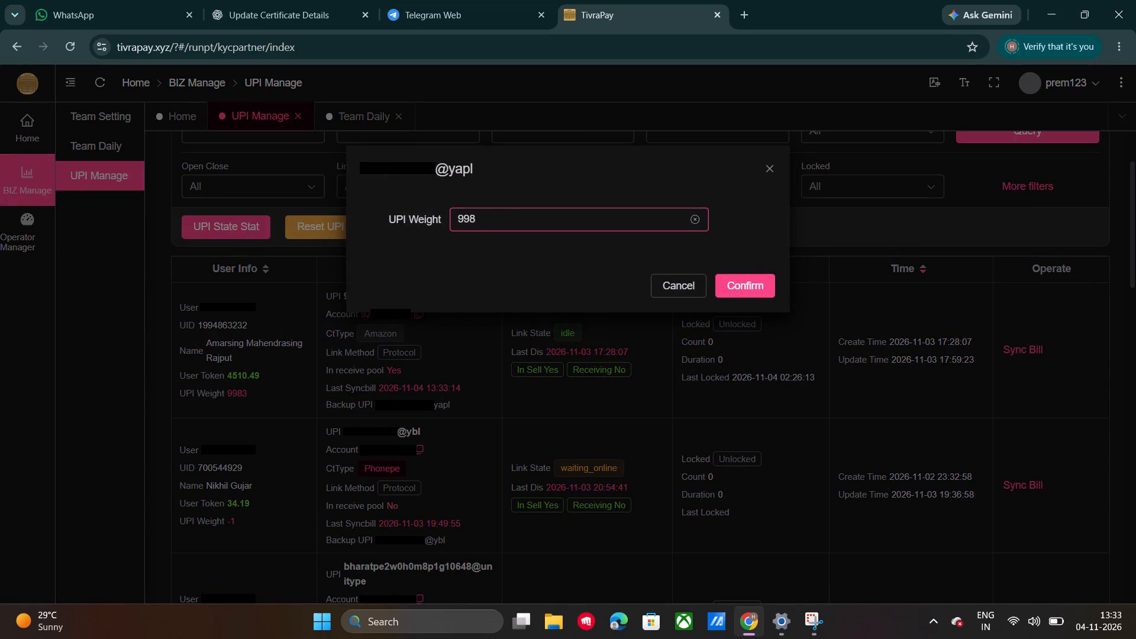
{"action": "key", "text": "BackSpace"}
{"action": "key", "text": "BackSpace"}
{"action": "key", "text": "BackSpace"}
{"action": "key", "text": "BackSpace"}
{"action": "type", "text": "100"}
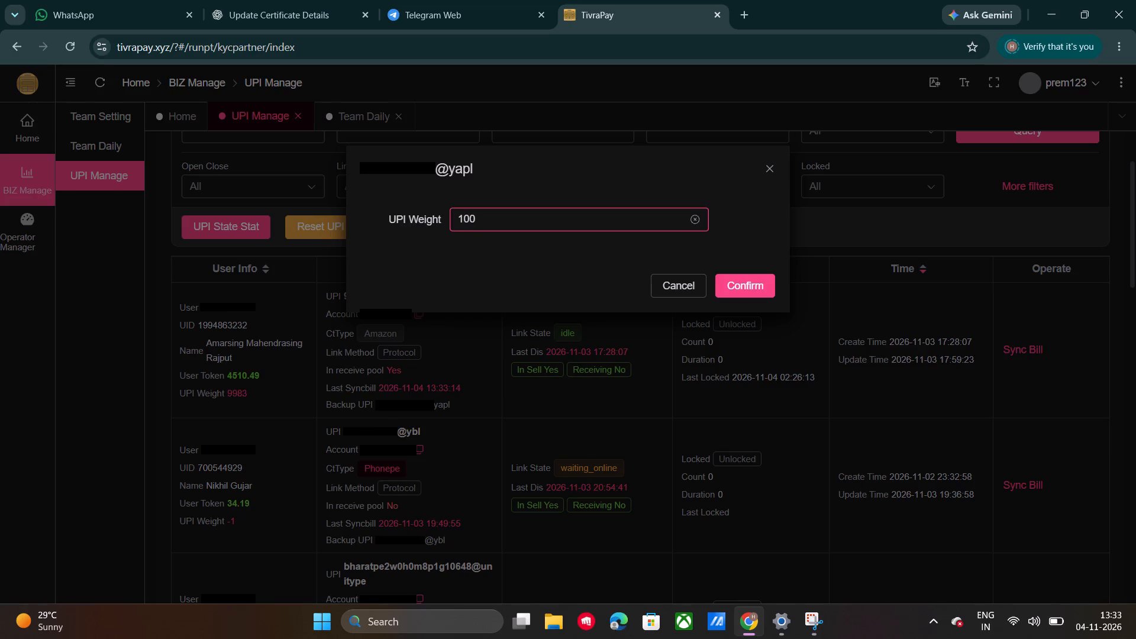
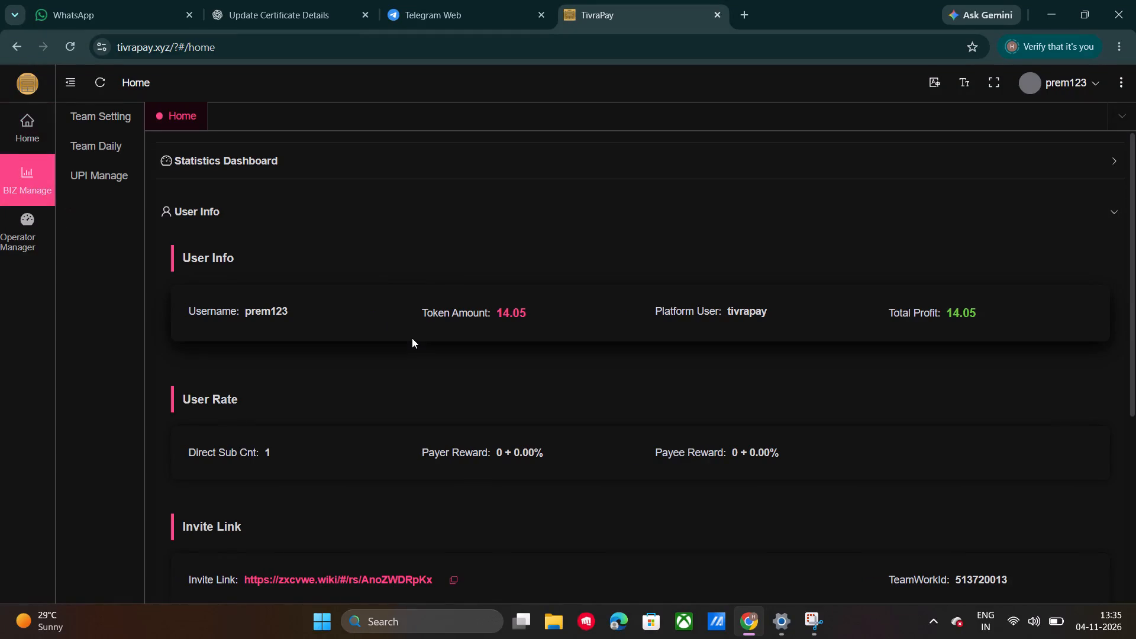
Look over the home page's user, invite link and subordinate details and open Agent Transfer under Operator Manager.
{"action": "scroll", "coordinate": [412, 338], "scroll_direction": "up", "scroll_amount": 2}
{"action": "scroll", "coordinate": [412, 338], "scroll_direction": "down", "scroll_amount": 3}
{"action": "scroll", "coordinate": [412, 338], "scroll_direction": "up", "scroll_amount": 7}
{"action": "scroll", "coordinate": [412, 338], "scroll_direction": "down", "scroll_amount": 6}
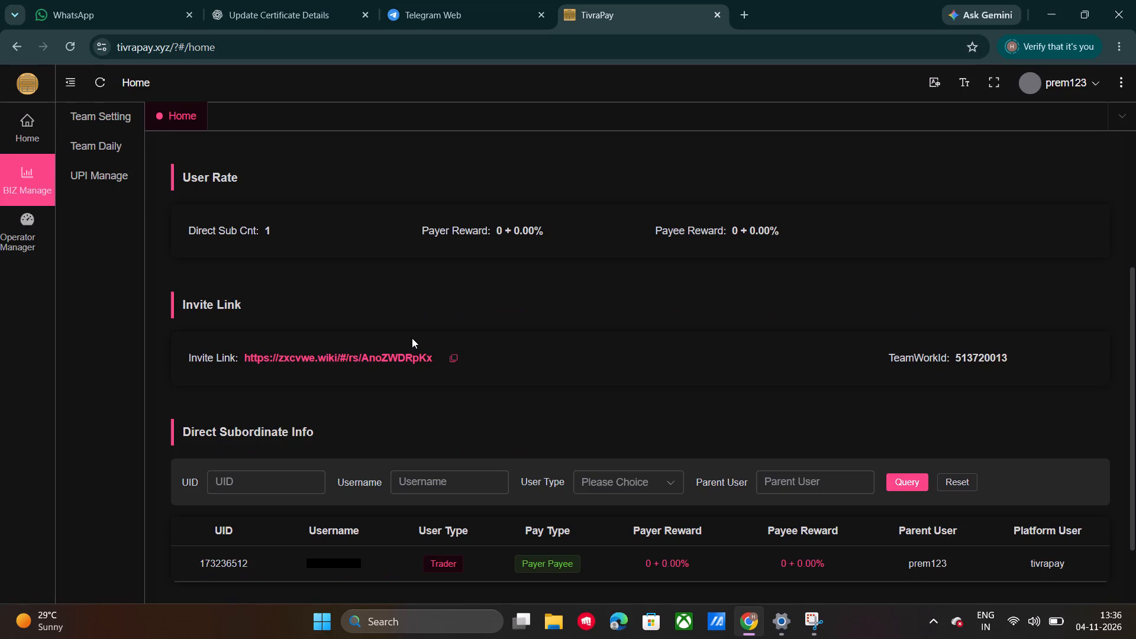
{"action": "left_click", "coordinate": [26, 204]}
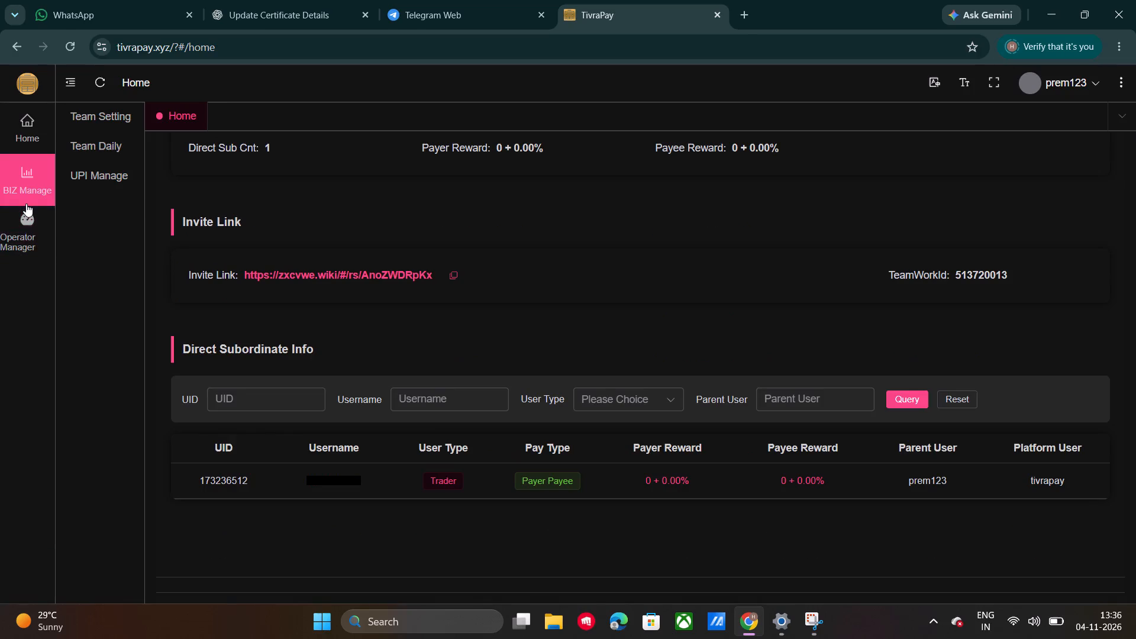
{"action": "left_click", "coordinate": [26, 224]}
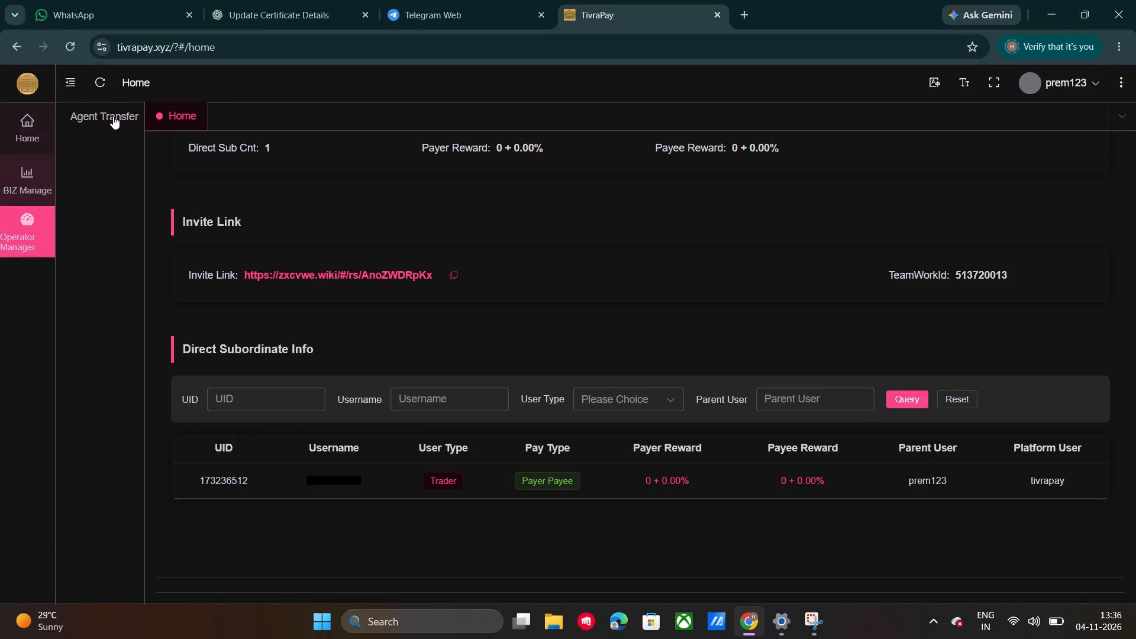
{"action": "left_click", "coordinate": [127, 108]}
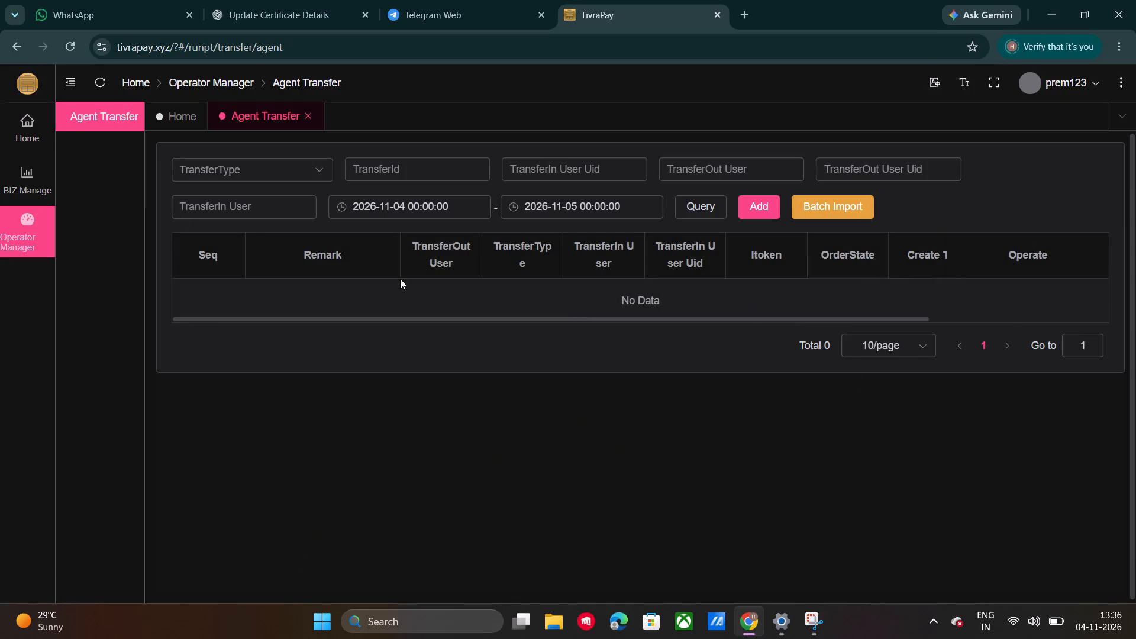
Close the browser, the Bluetooth & devices settings window and the Snipping Tool.
{"action": "left_click", "coordinate": [1125, 0]}
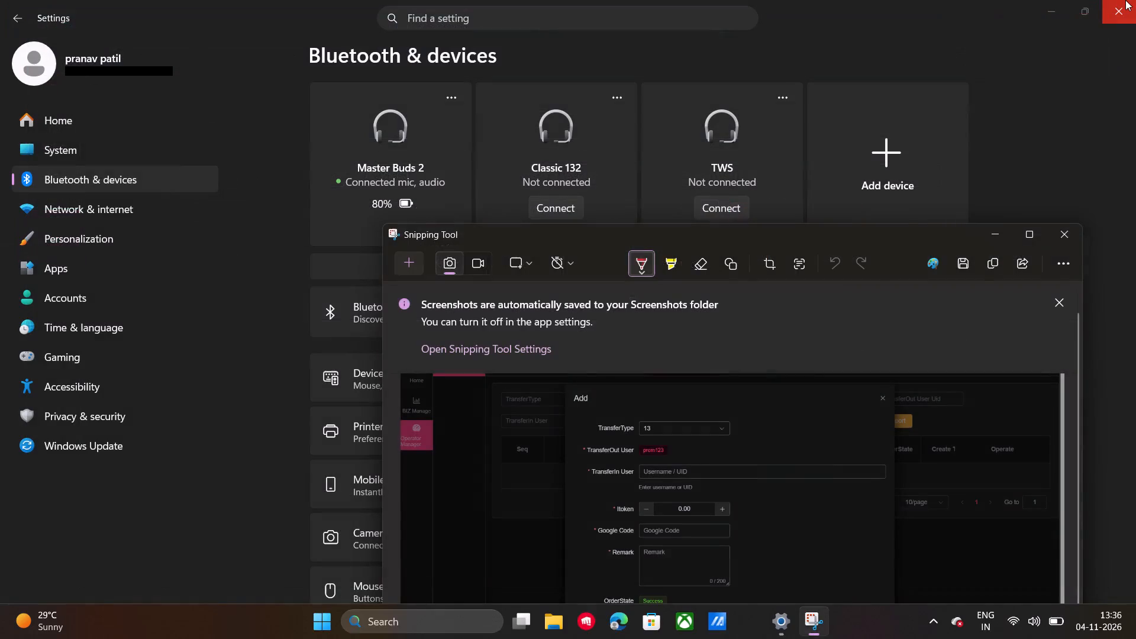
{"action": "left_click", "coordinate": [1135, 0]}
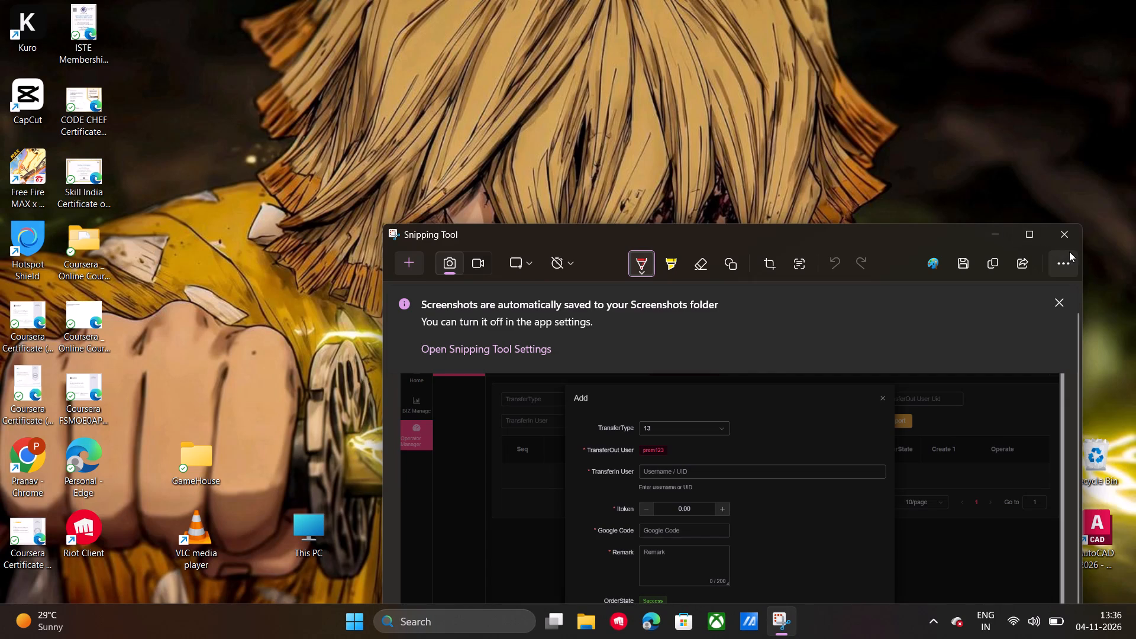
{"action": "left_click", "coordinate": [1070, 228]}
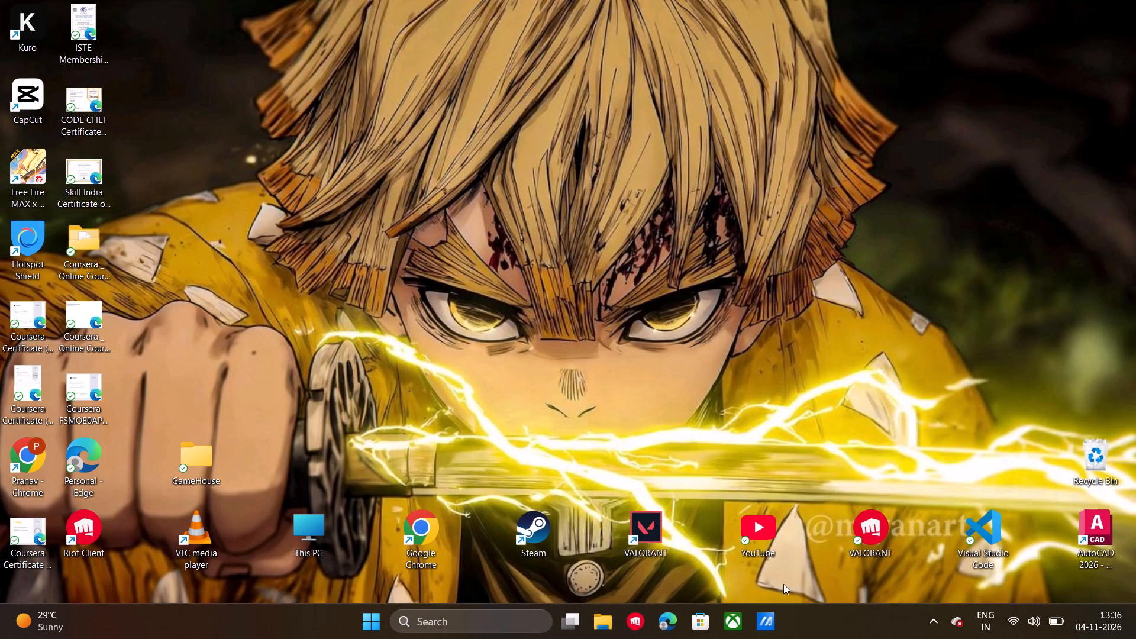
Turn off the computer's Wi-Fi and Bluetooth.
{"action": "left_click", "coordinate": [1034, 622]}
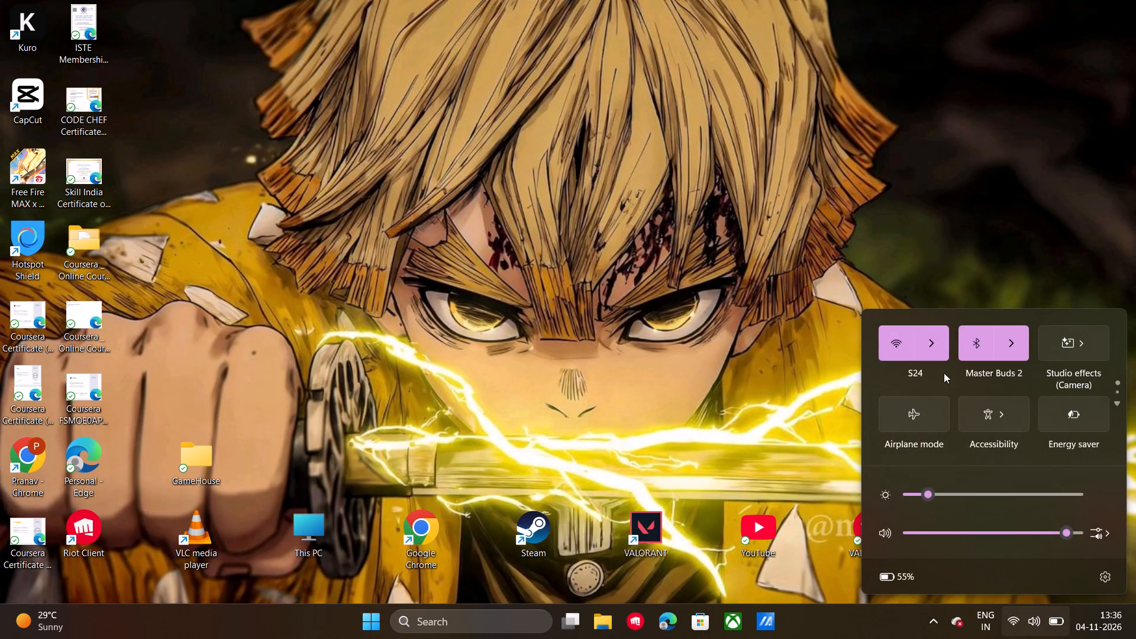
{"action": "left_click", "coordinate": [898, 341]}
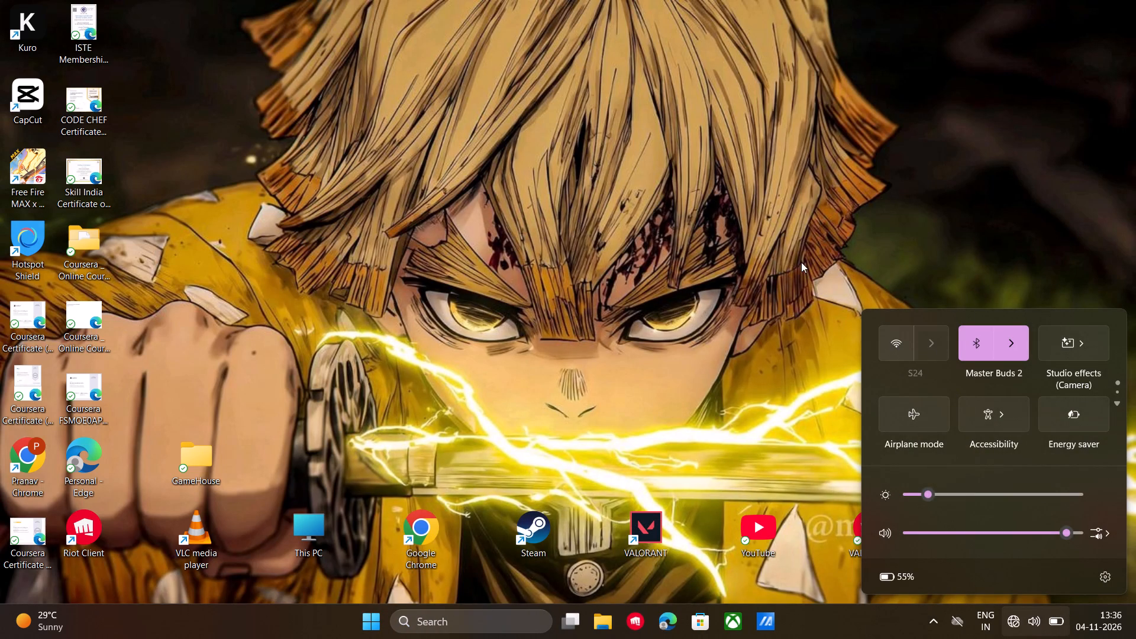
{"action": "left_click", "coordinate": [964, 344]}
{"action": "left_click", "coordinate": [704, 232]}
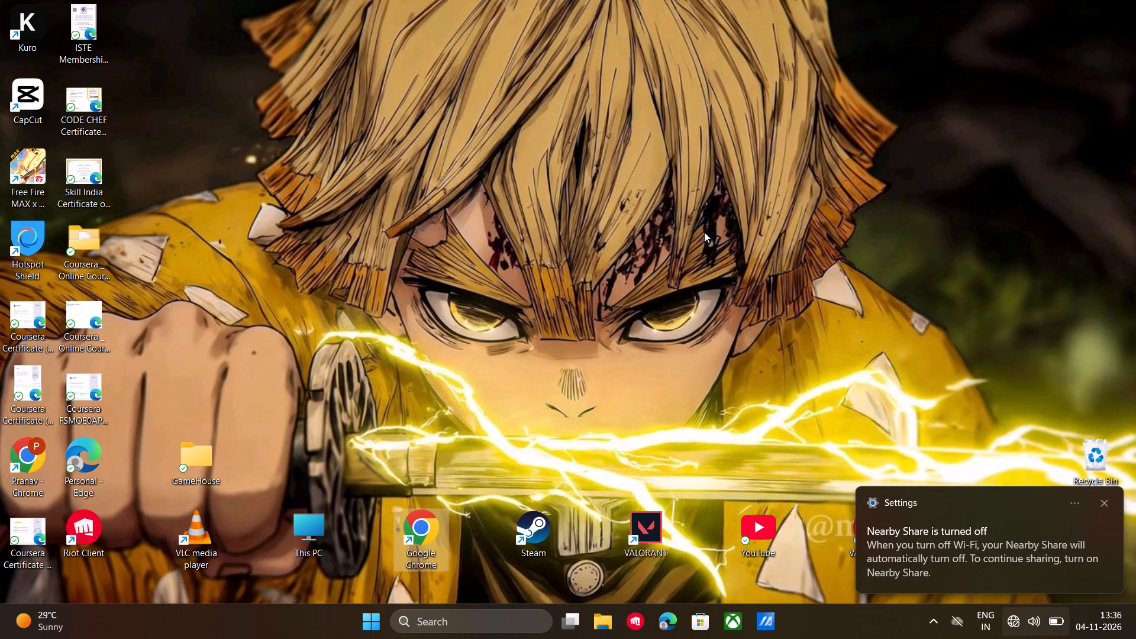
Shut down the computer.
{"action": "left_click", "coordinate": [367, 619]}
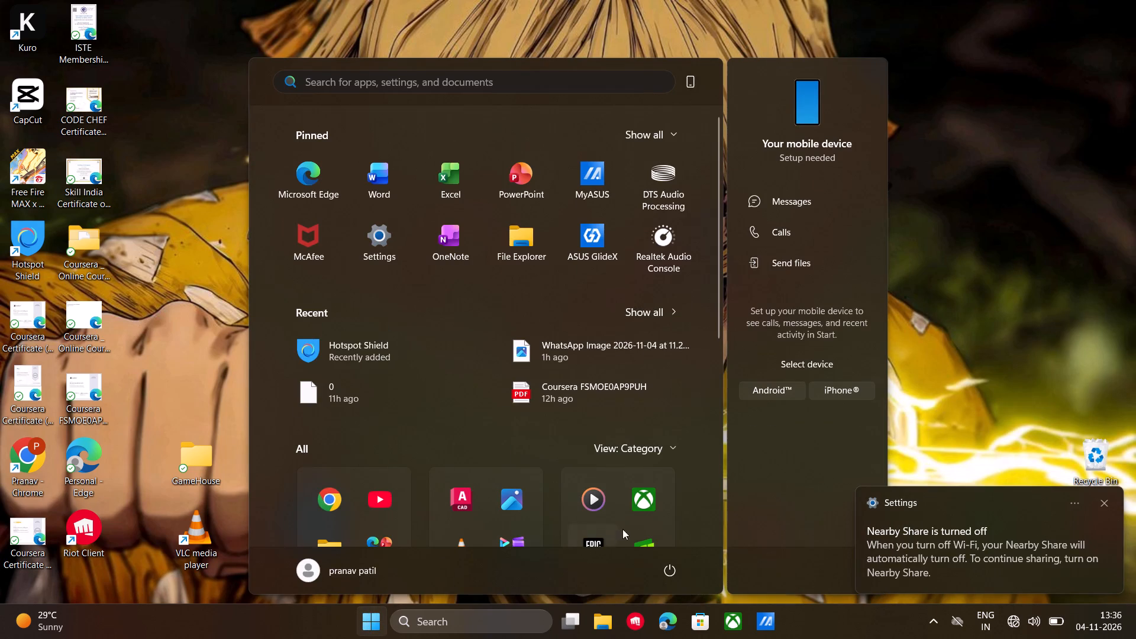
{"action": "left_click", "coordinate": [672, 579]}
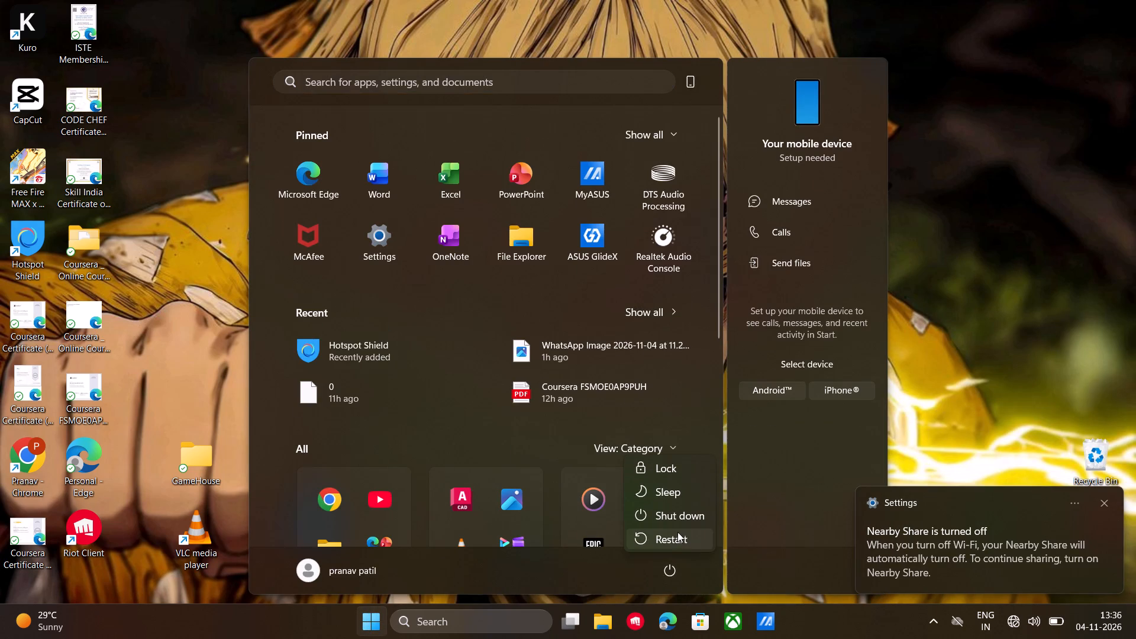
{"action": "left_click", "coordinate": [682, 520]}
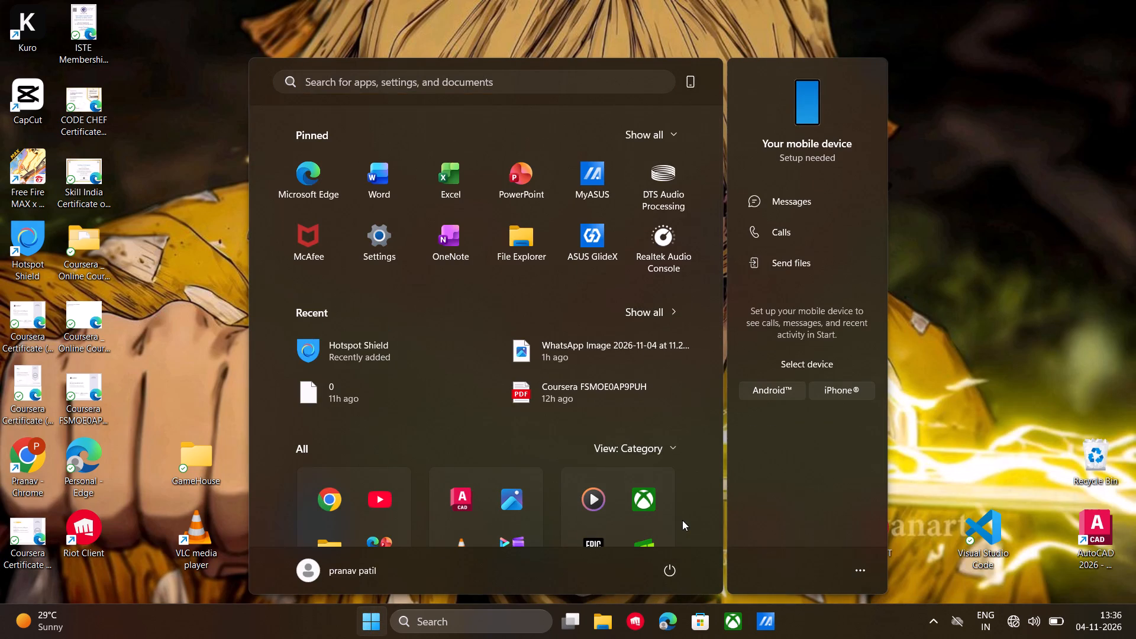